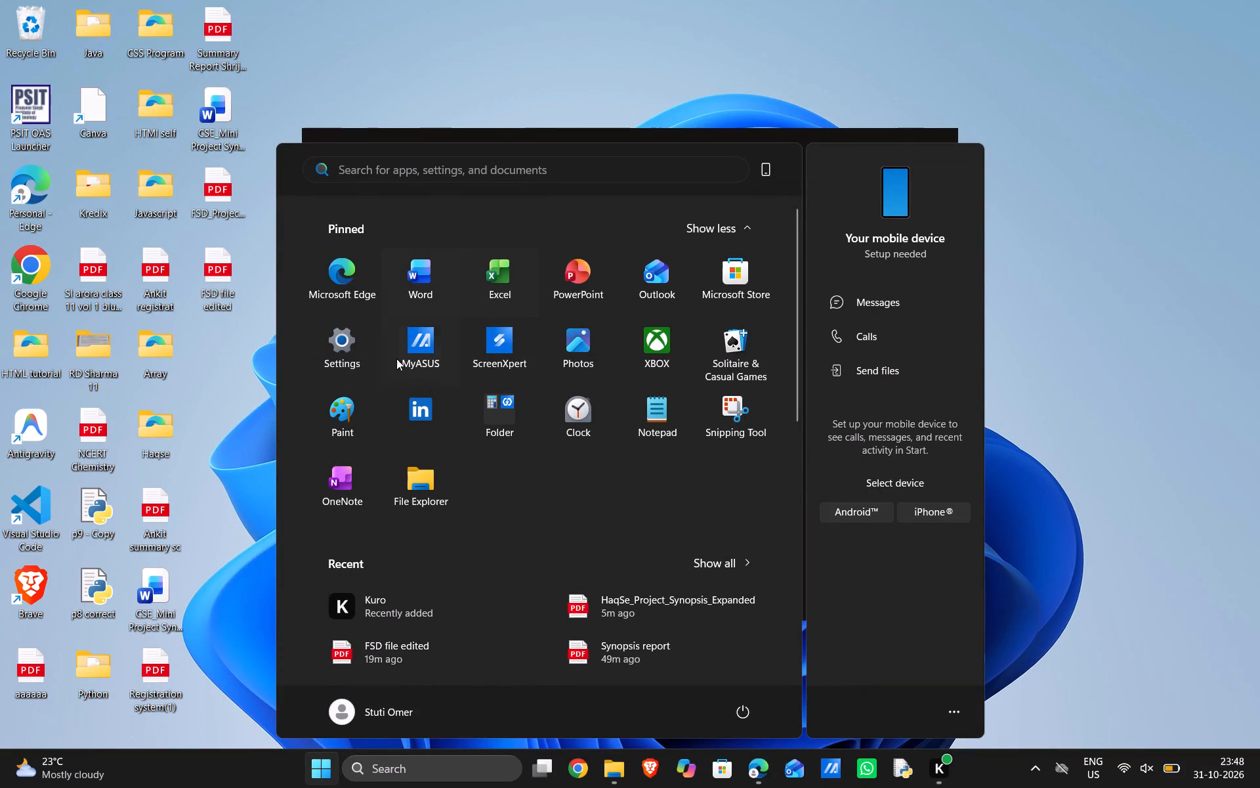
Launch Microsoft Word from the pinned apps.
{"action": "double_click", "coordinate": [416, 293]}
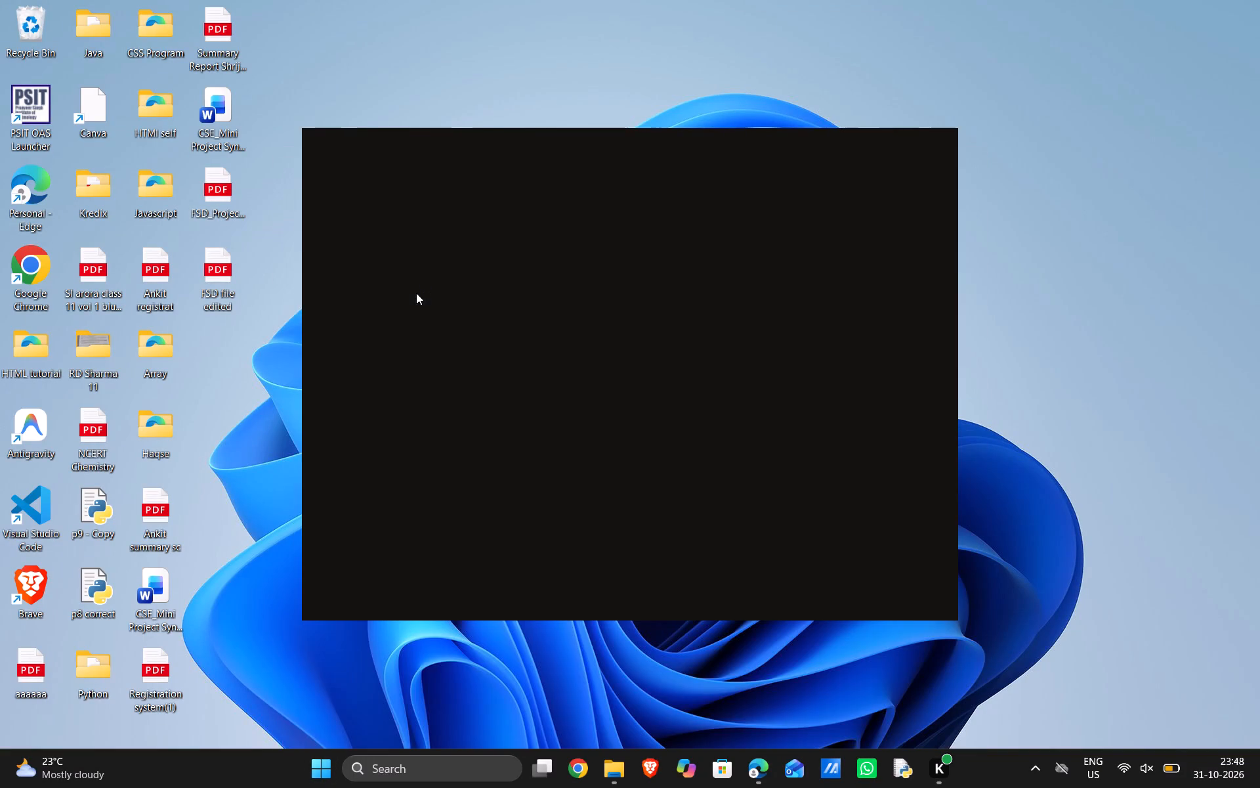
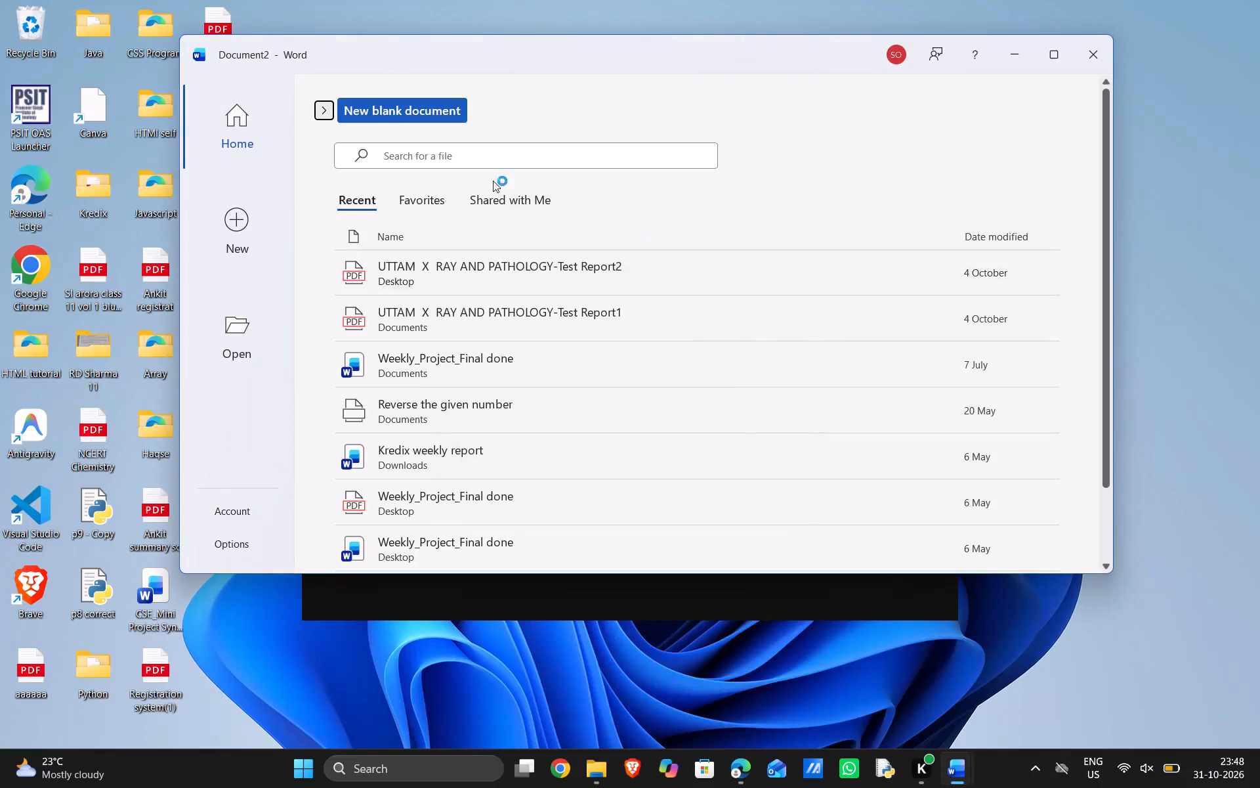
Look through the new-document templates, recent folders and the Documents folder on this PC for the file to open.
{"action": "left_click", "coordinate": [241, 129]}
{"action": "left_click", "coordinate": [251, 226]}
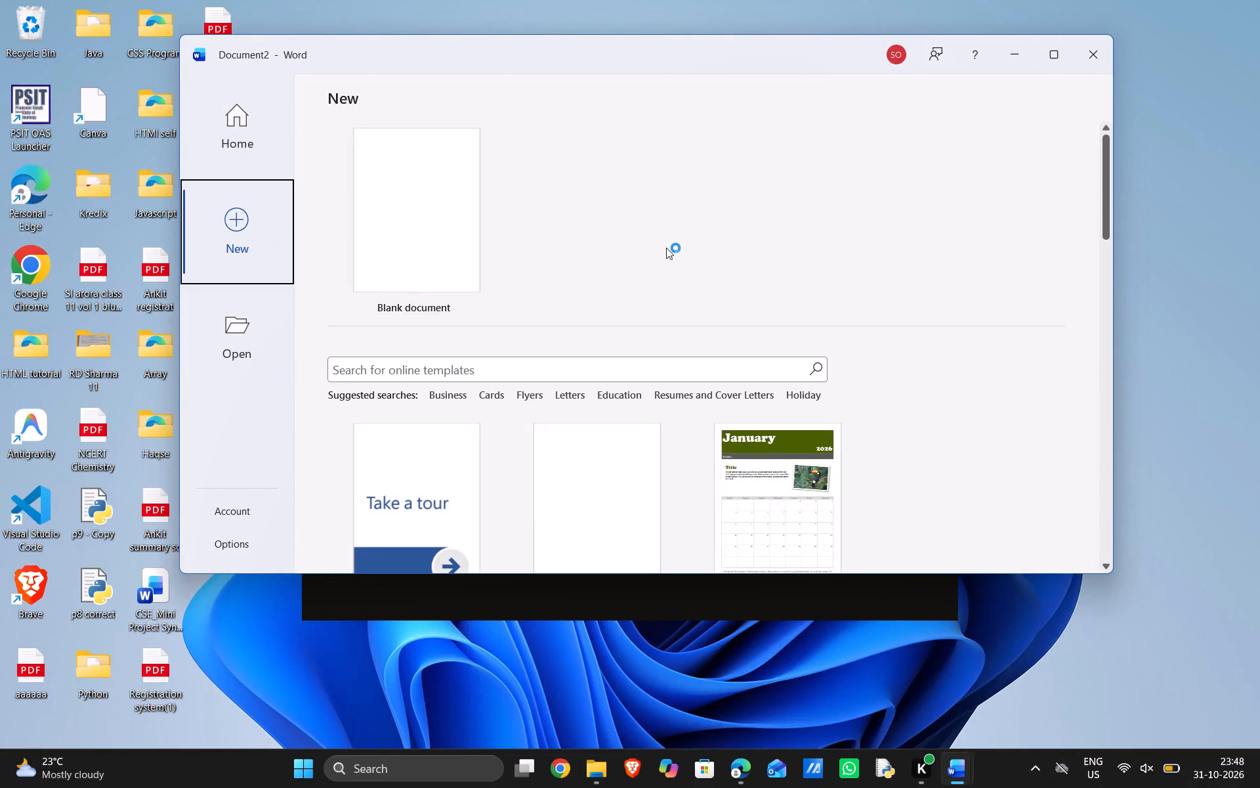
{"action": "scroll", "coordinate": [666, 248], "scroll_direction": "down", "scroll_amount": 1}
{"action": "scroll", "coordinate": [666, 248], "scroll_direction": "up", "scroll_amount": 3}
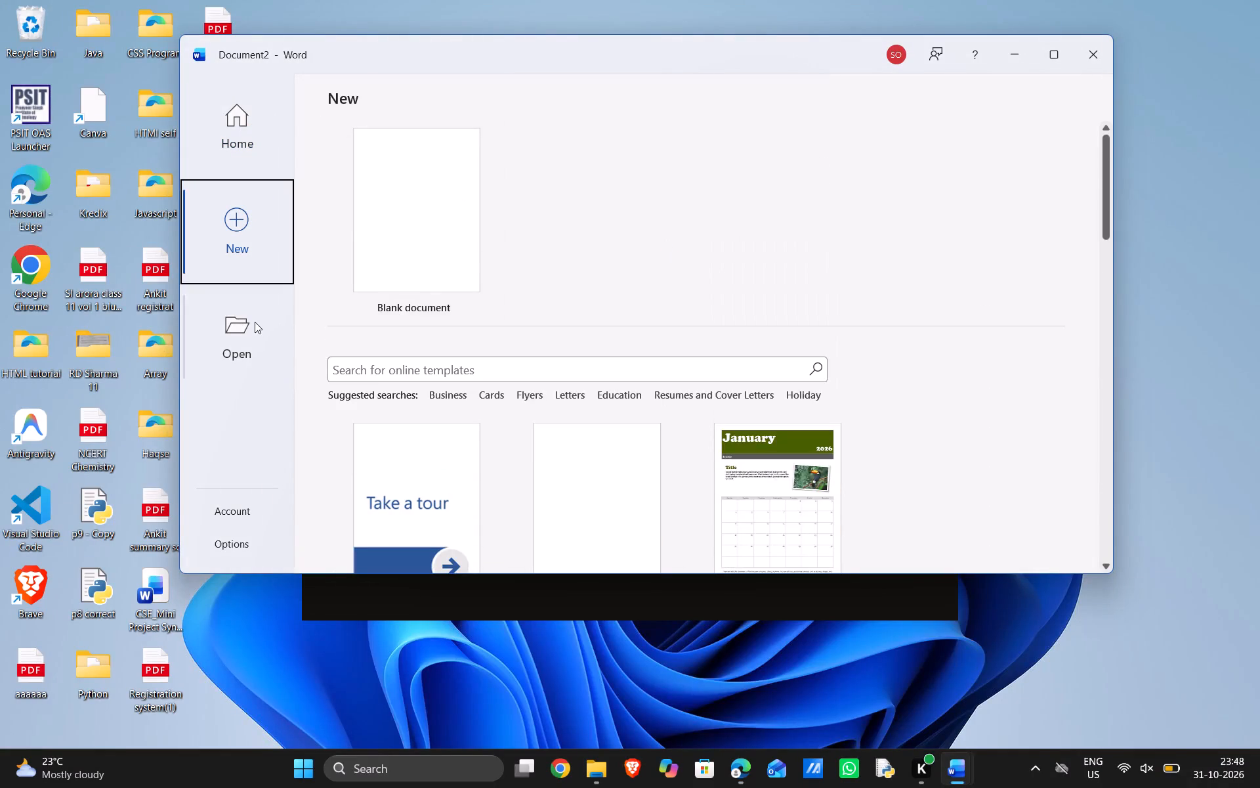
{"action": "left_click", "coordinate": [255, 322]}
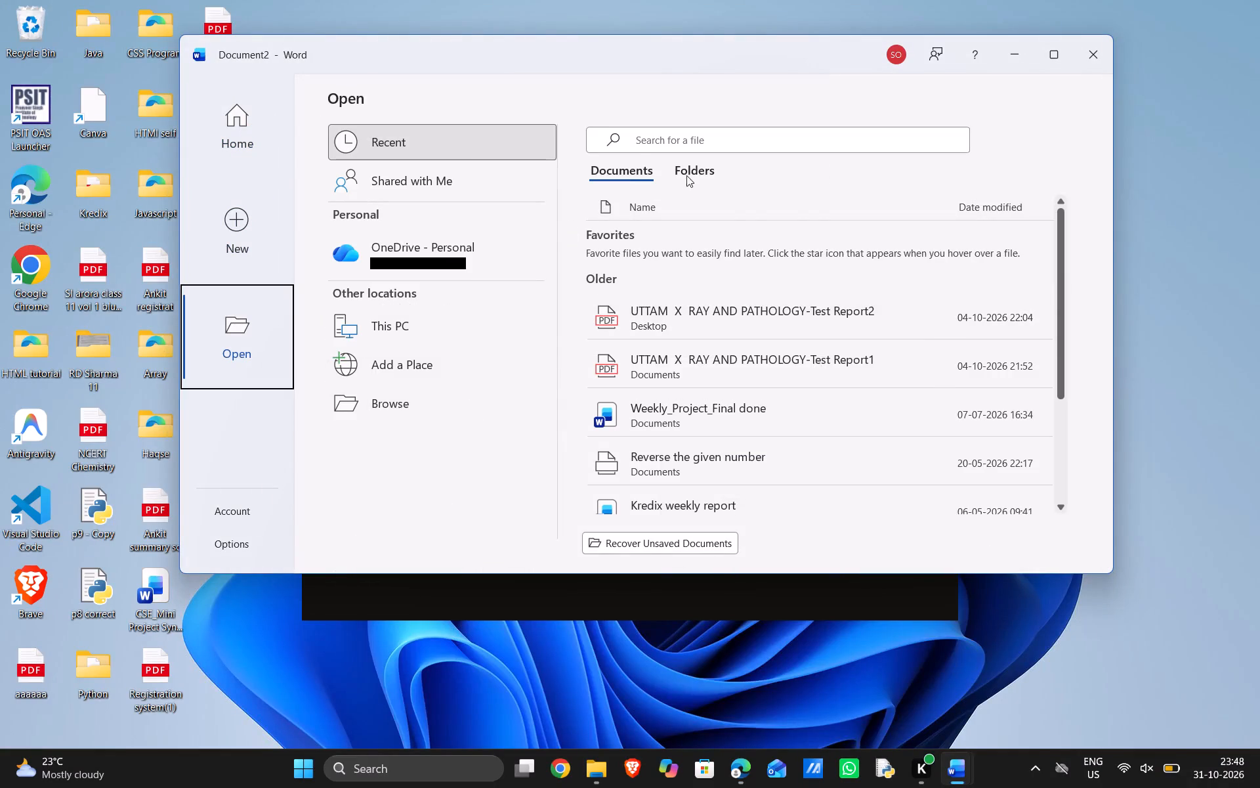
{"action": "left_click", "coordinate": [690, 175]}
{"action": "left_click", "coordinate": [428, 344]}
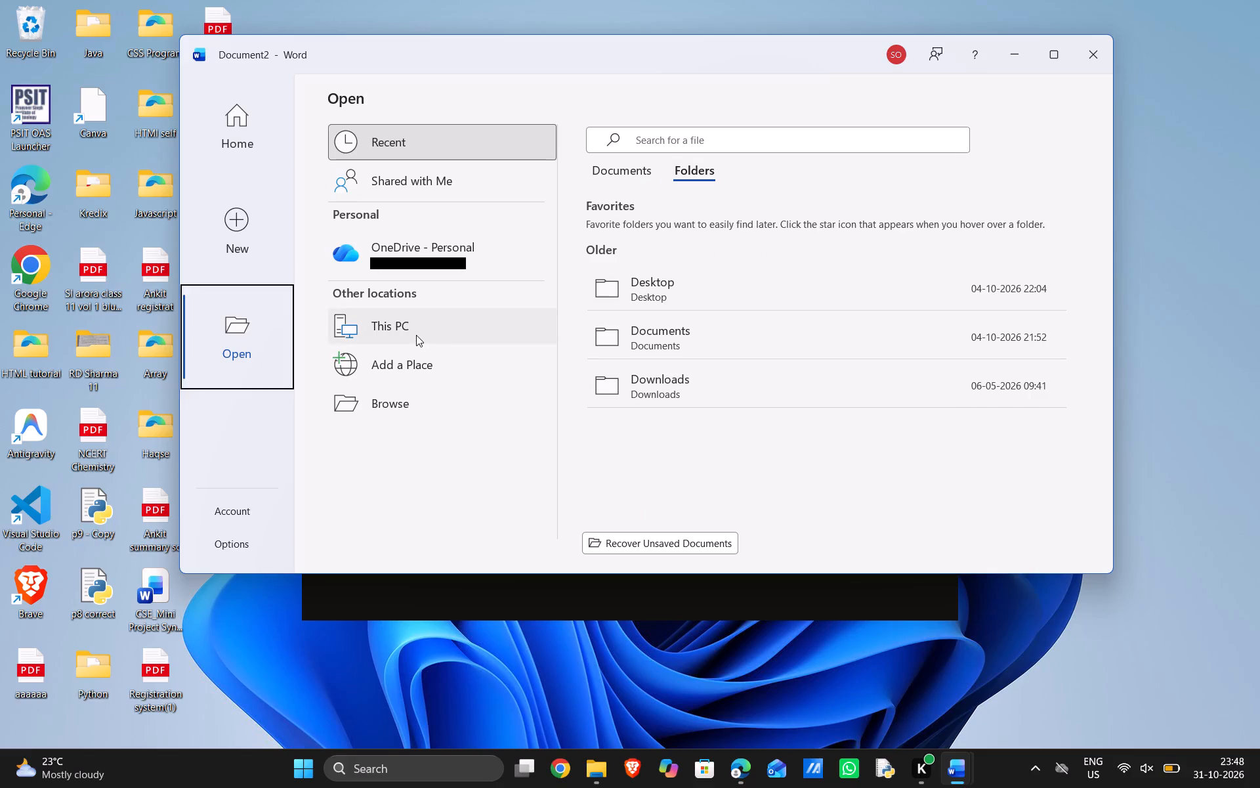
{"action": "left_click", "coordinate": [416, 335]}
{"action": "scroll", "coordinate": [685, 296], "scroll_direction": "down", "scroll_amount": 4}
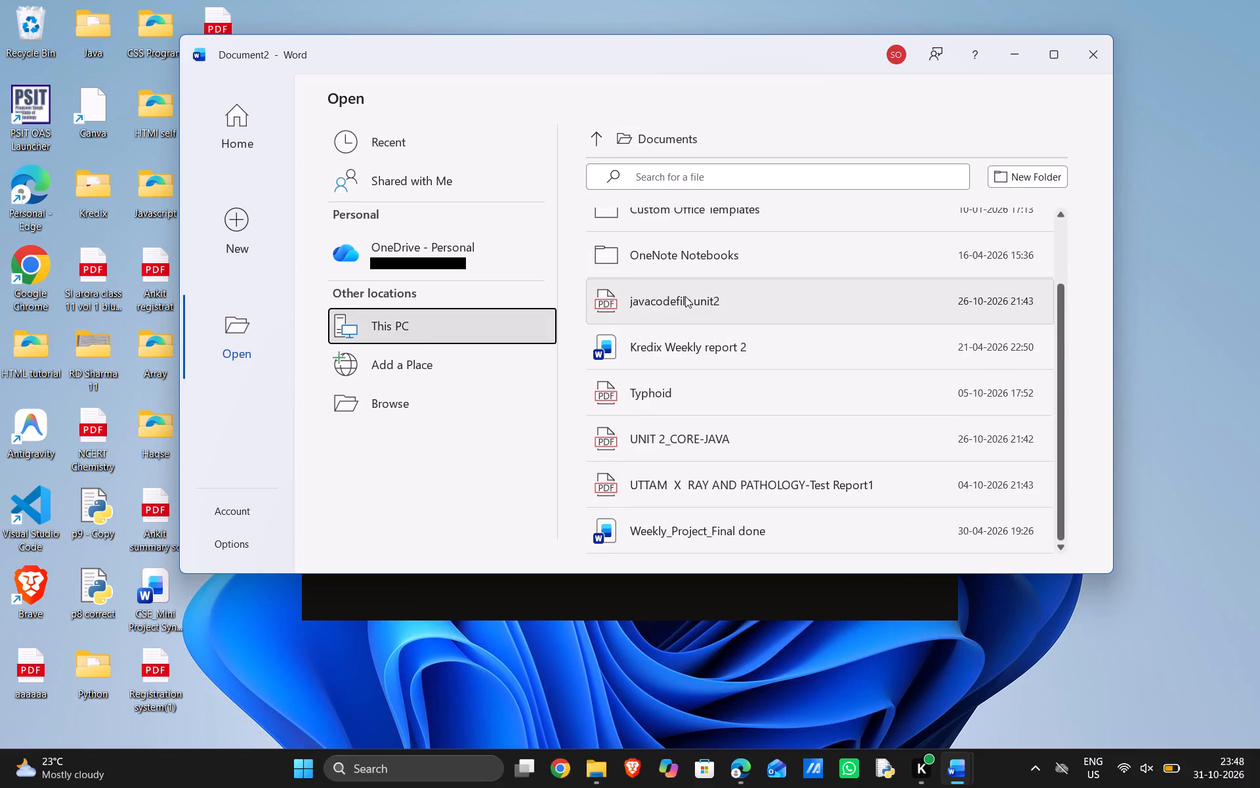
{"action": "scroll", "coordinate": [685, 296], "scroll_direction": "up", "scroll_amount": 5}
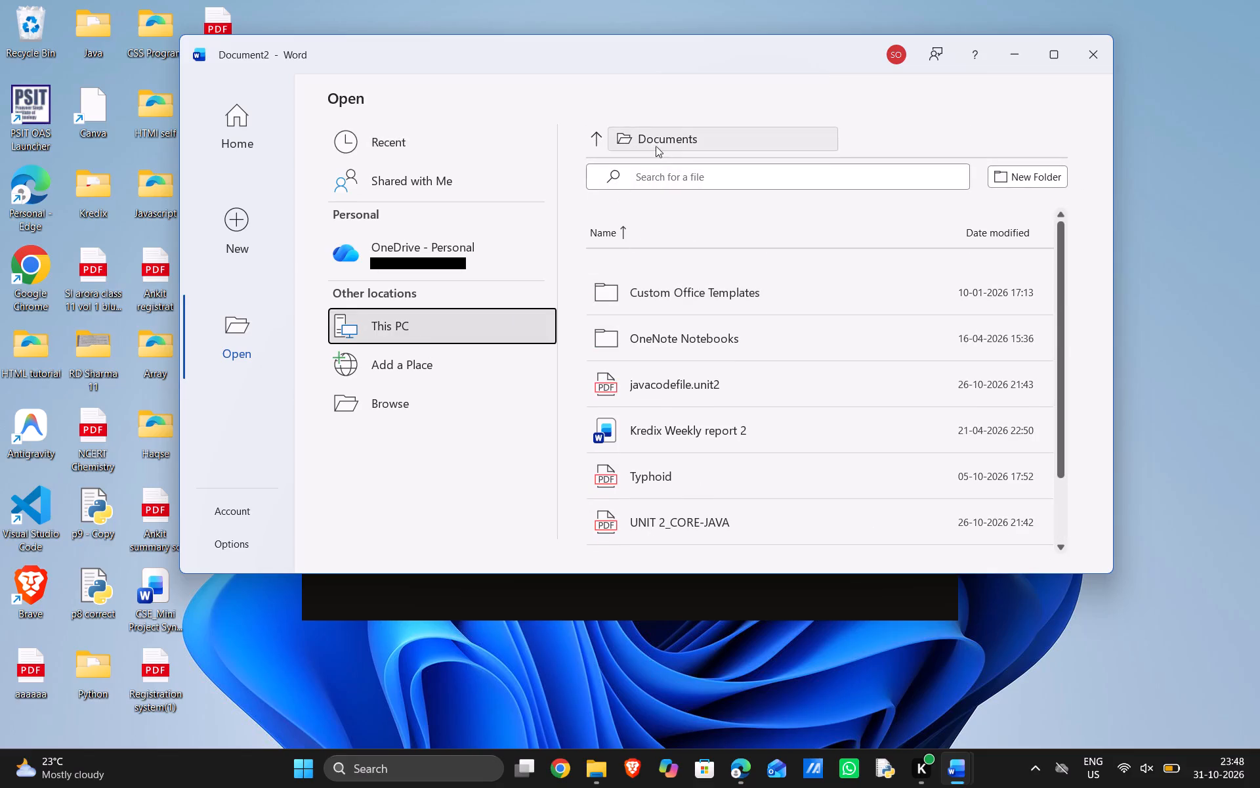
{"action": "left_click", "coordinate": [656, 145]}
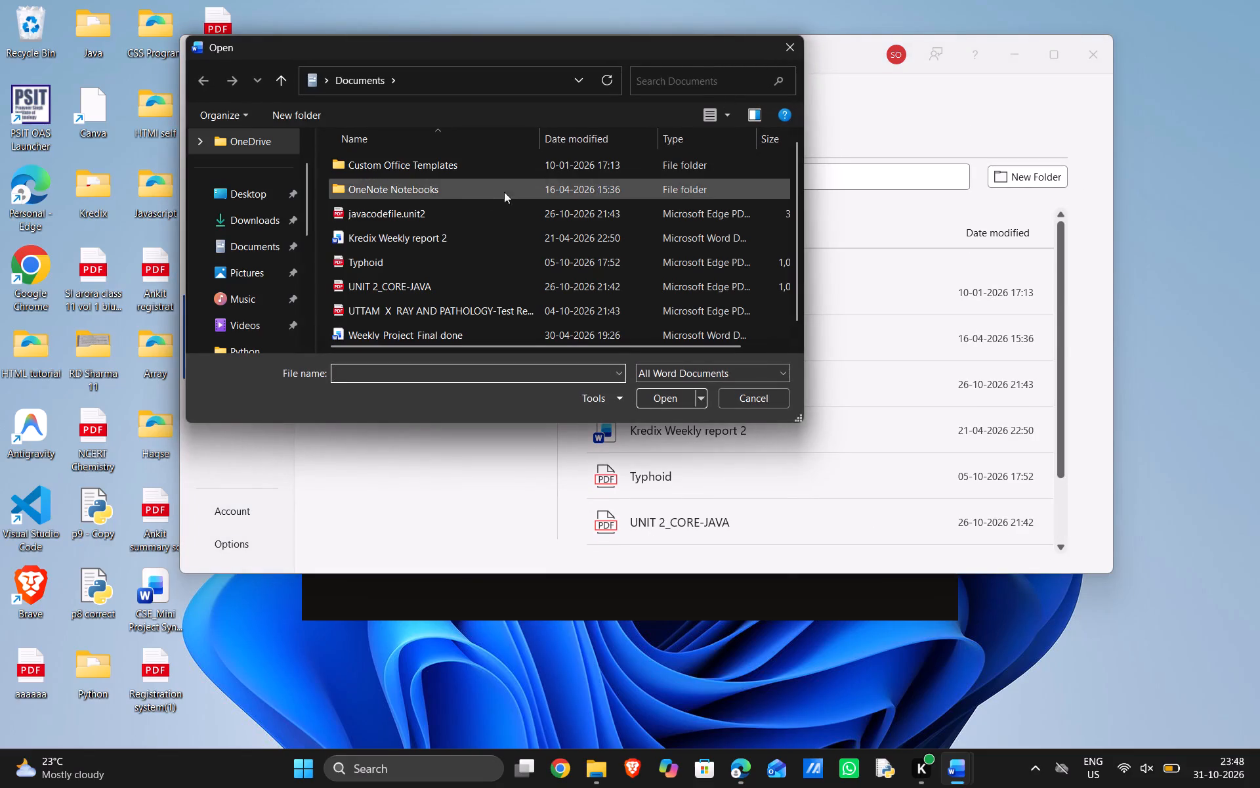
{"action": "left_click", "coordinate": [785, 56]}
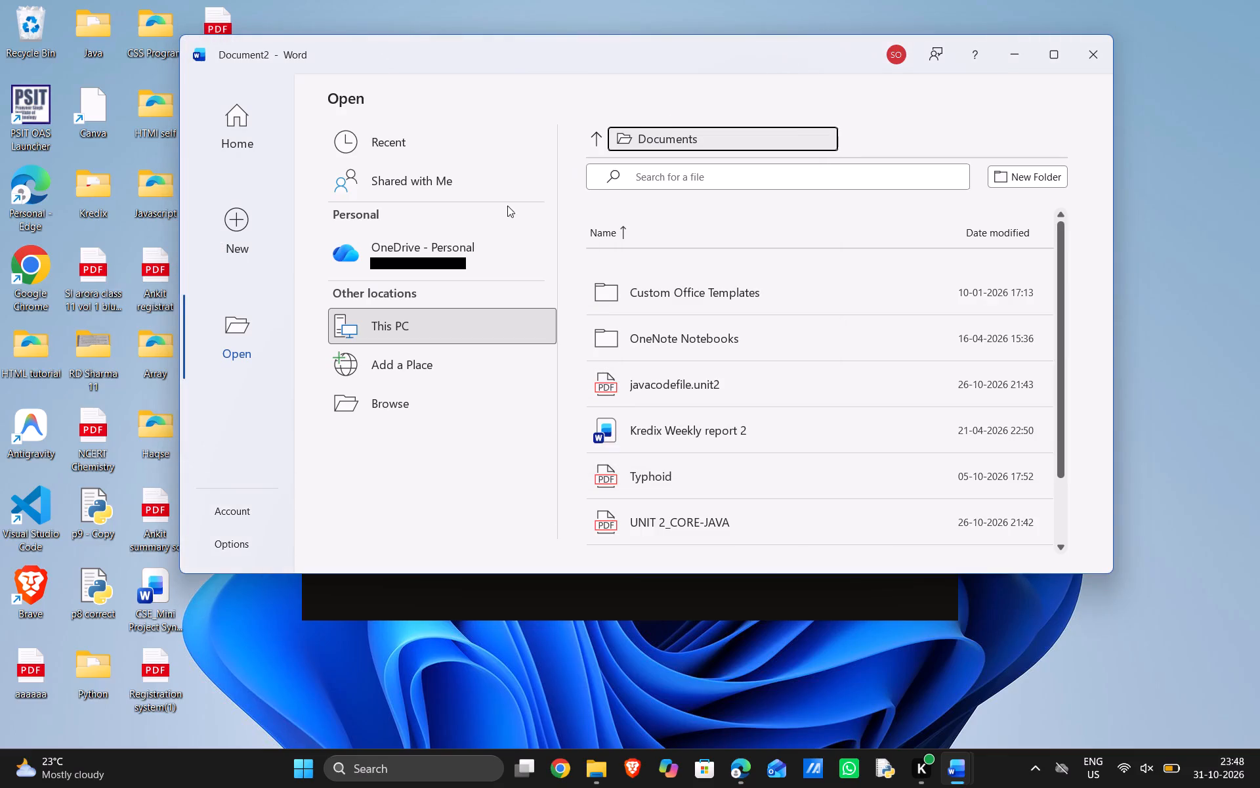
Open HaqSe_Project_Synopsis_Expanded from the Downloads folder and dismiss the viewing notice.
{"action": "left_click", "coordinate": [361, 402]}
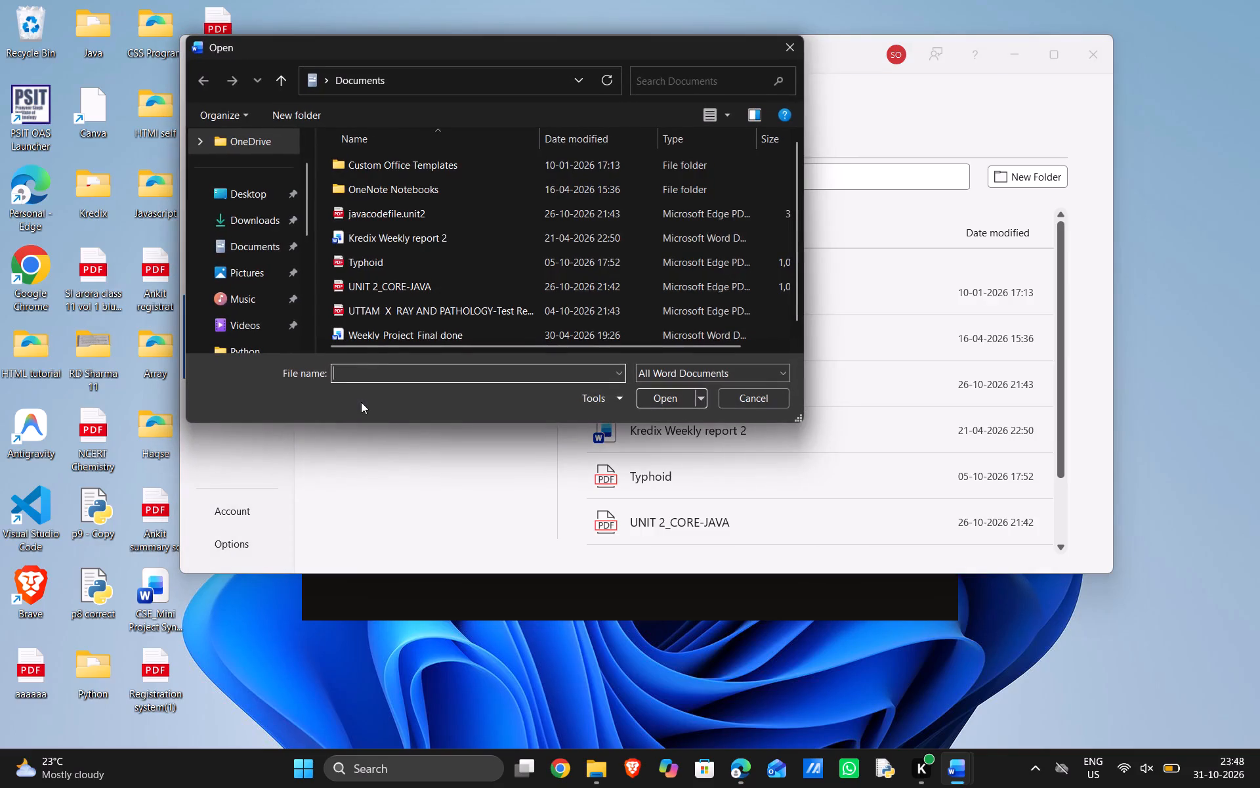
{"action": "left_click", "coordinate": [254, 204]}
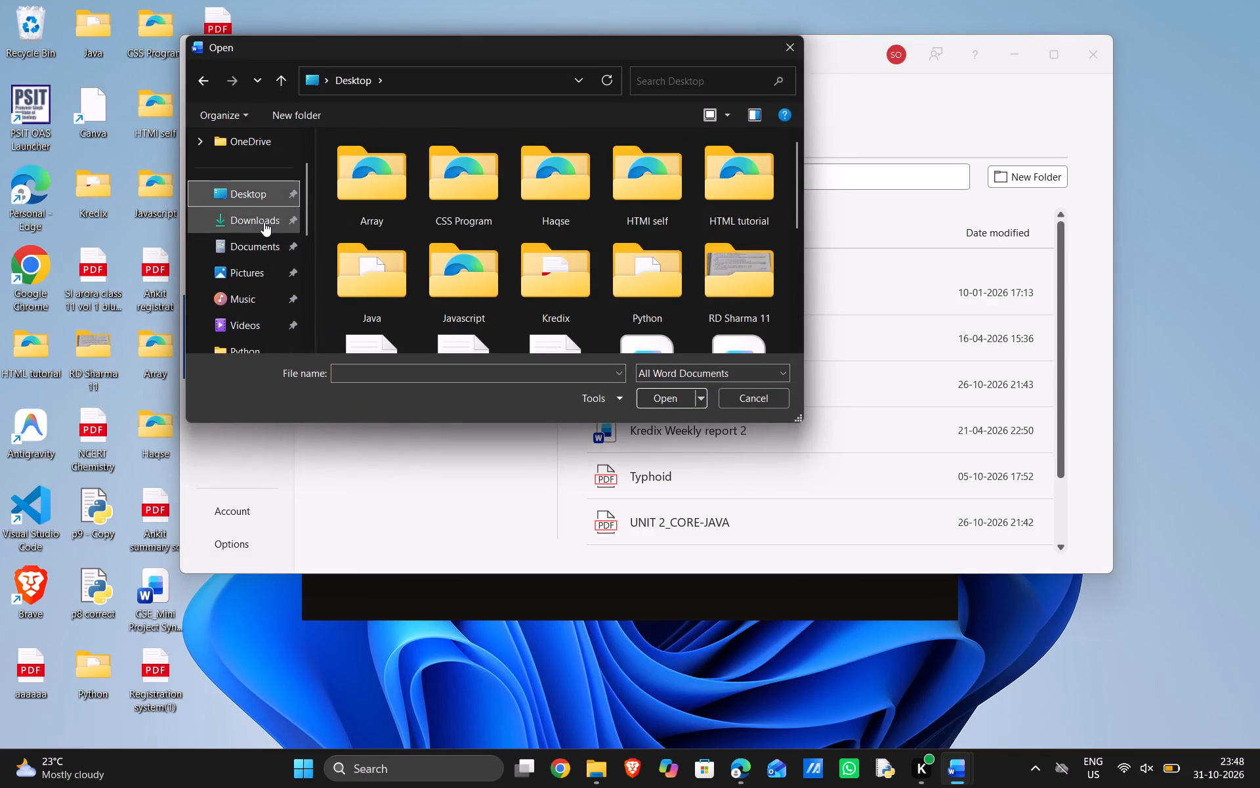
{"action": "left_click", "coordinate": [264, 222]}
{"action": "double_click", "coordinate": [425, 183]}
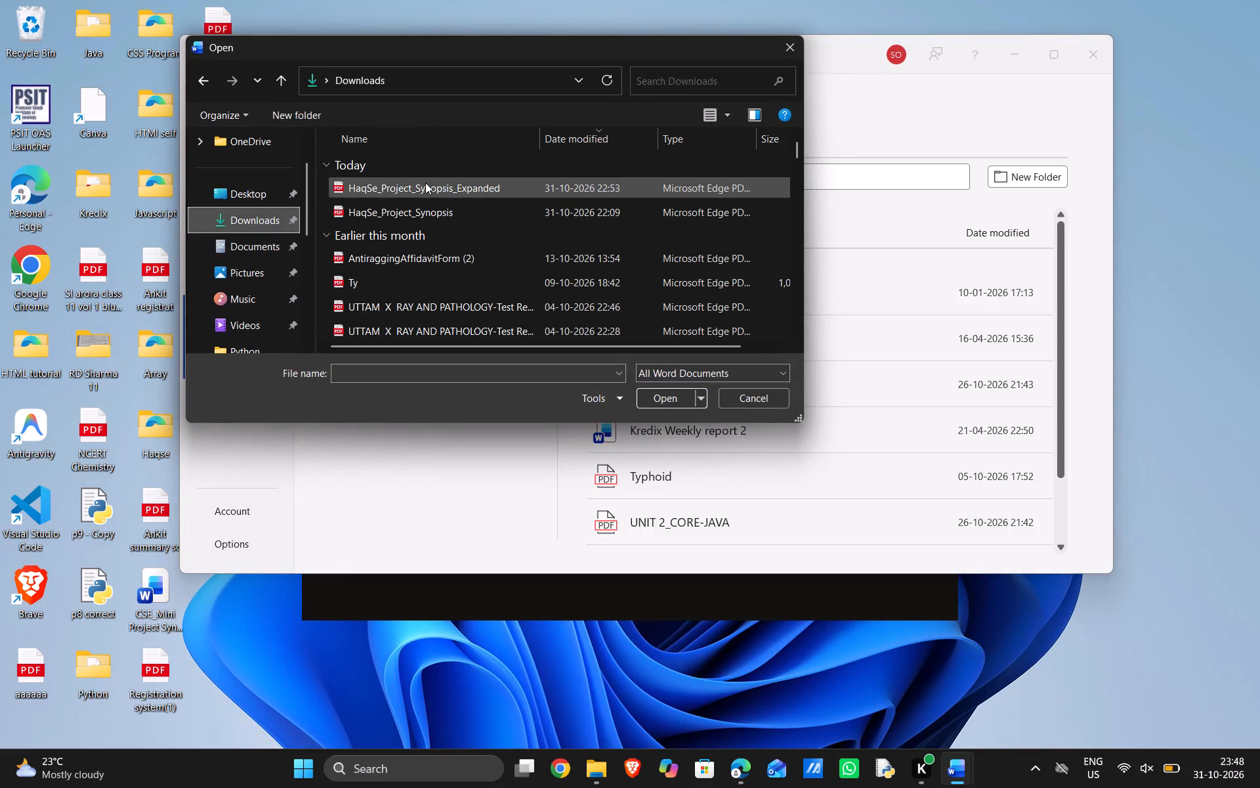
{"action": "scroll", "coordinate": [604, 332], "scroll_direction": "down", "scroll_amount": 1}
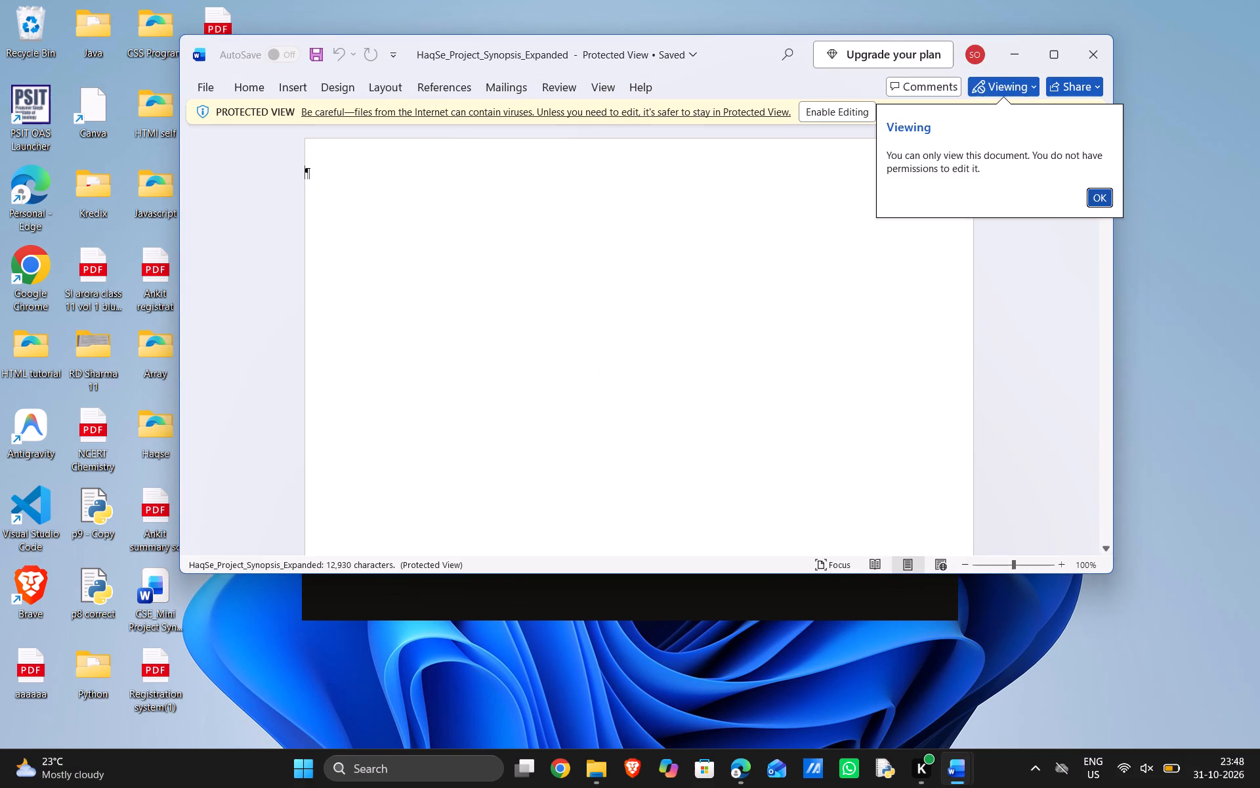
{"action": "scroll", "coordinate": [747, 322], "scroll_direction": "down", "scroll_amount": 2}
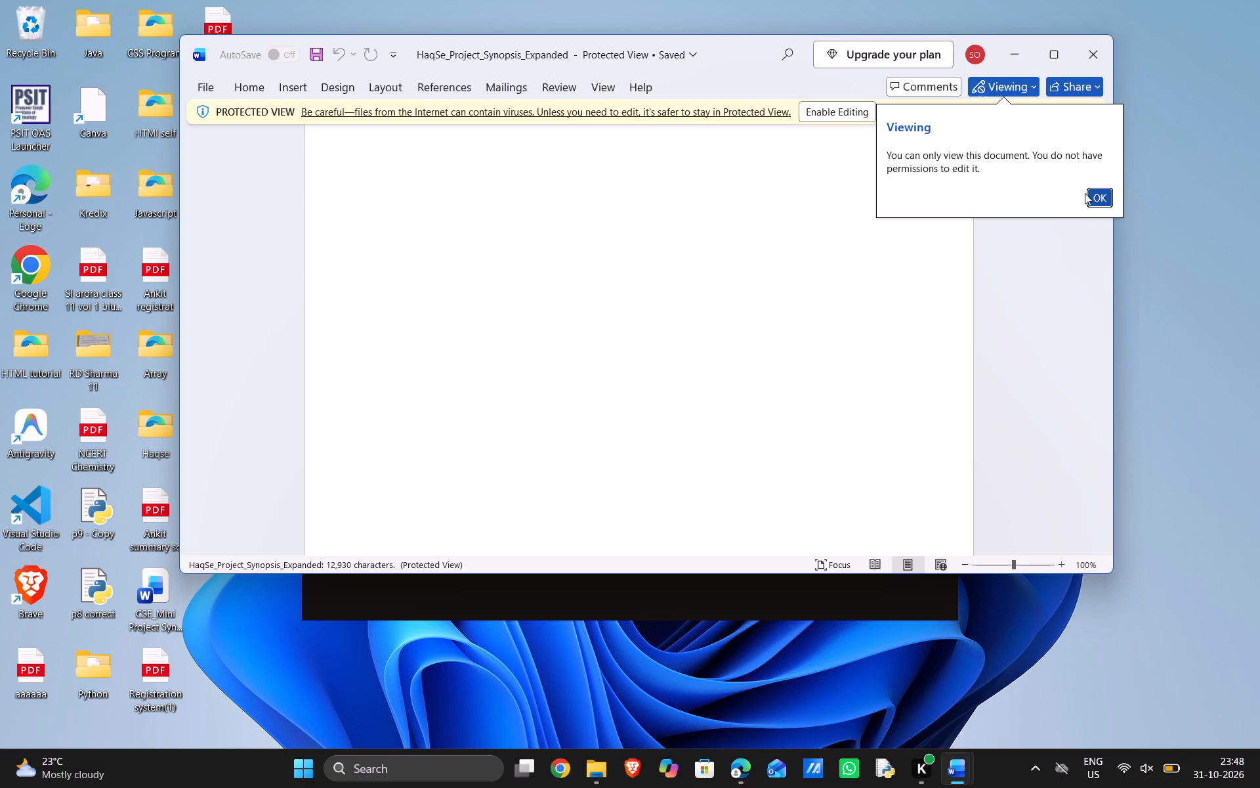
{"action": "left_click", "coordinate": [1101, 206]}
Enable editing for the protected HaqSe synopsis after checking its cover page.
{"action": "scroll", "coordinate": [800, 326], "scroll_direction": "up", "scroll_amount": 5}
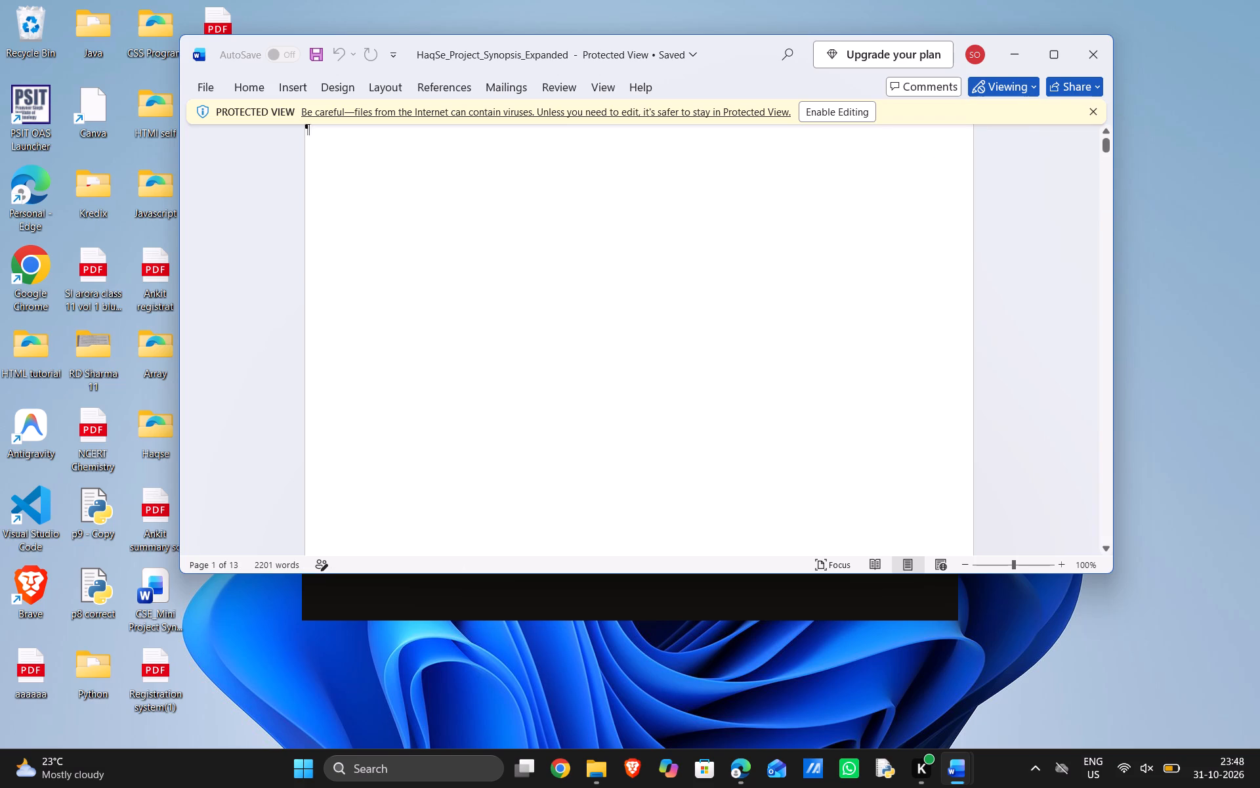
{"action": "scroll", "coordinate": [800, 326], "scroll_direction": "up", "scroll_amount": 3}
{"action": "scroll", "coordinate": [801, 185], "scroll_direction": "down", "scroll_amount": 9}
{"action": "scroll", "coordinate": [801, 185], "scroll_direction": "up", "scroll_amount": 4}
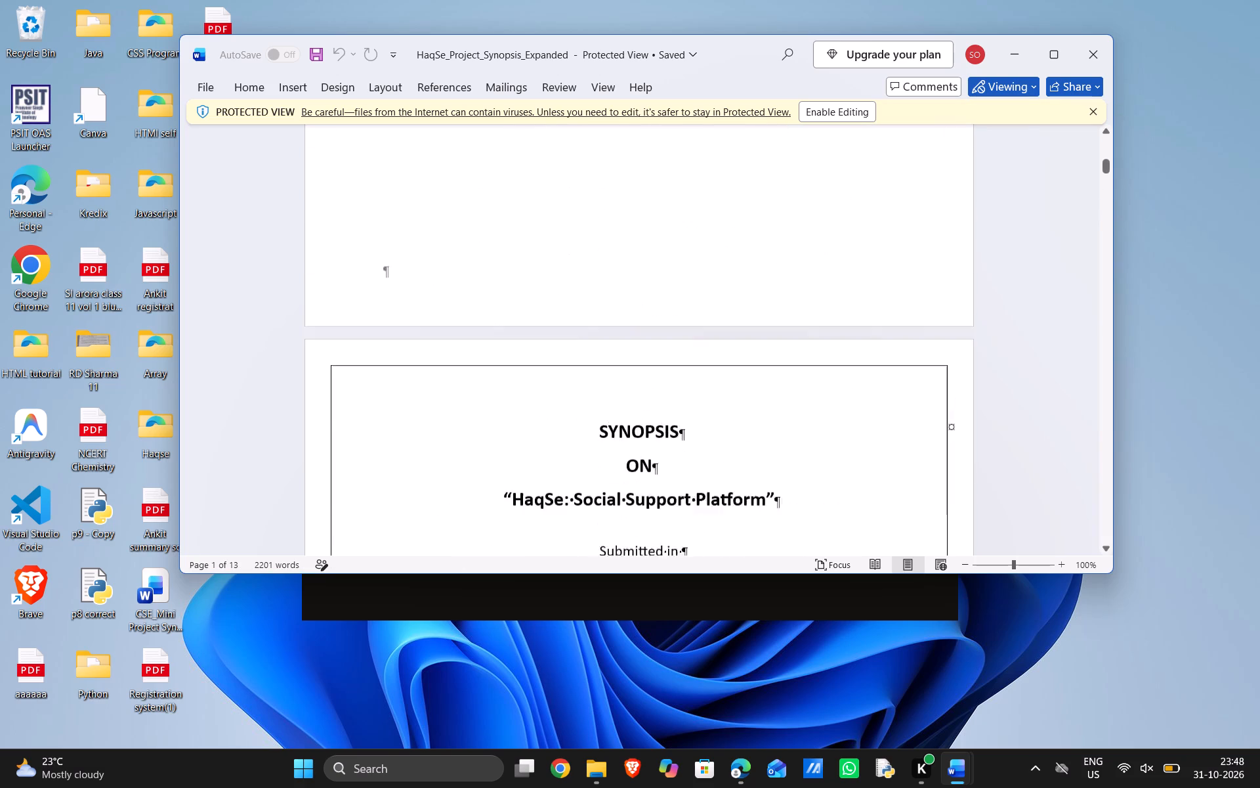
{"action": "scroll", "coordinate": [801, 185], "scroll_direction": "down", "scroll_amount": 3}
{"action": "scroll", "coordinate": [801, 185], "scroll_direction": "up", "scroll_amount": 1}
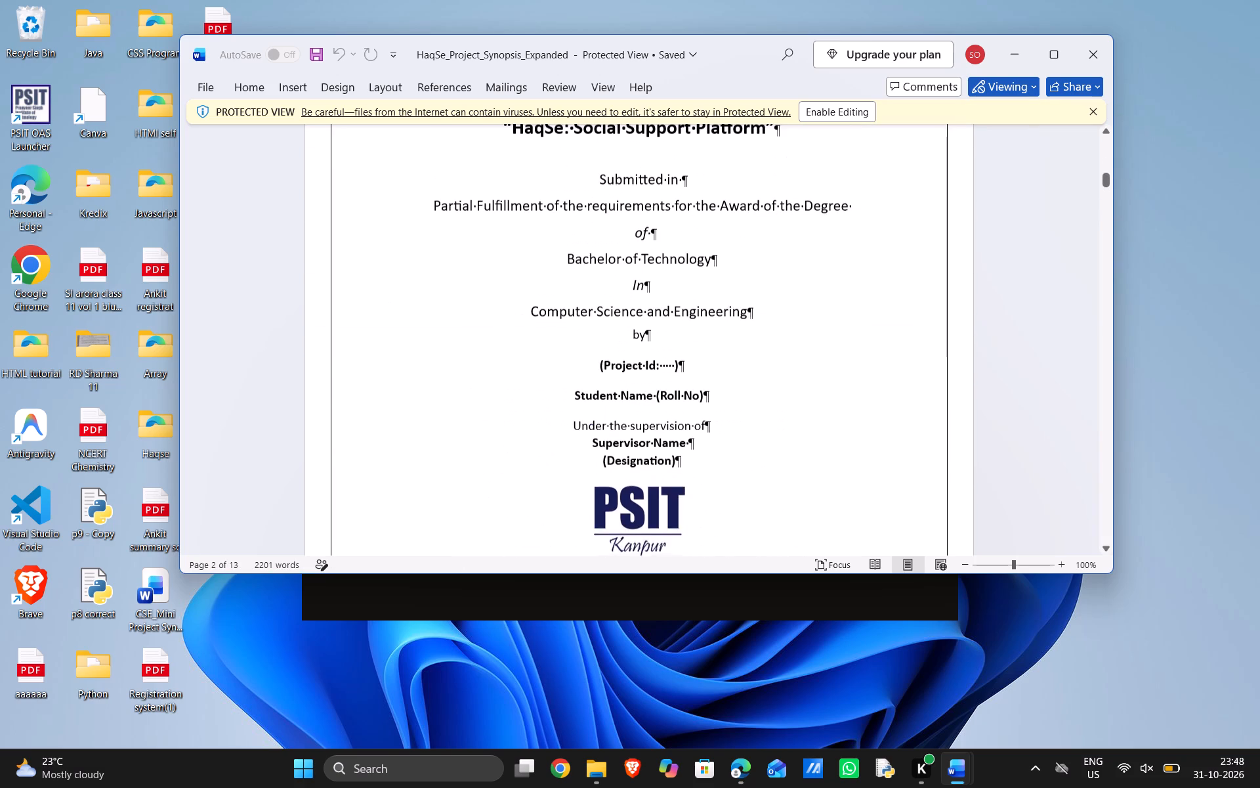
{"action": "left_click", "coordinate": [849, 108]}
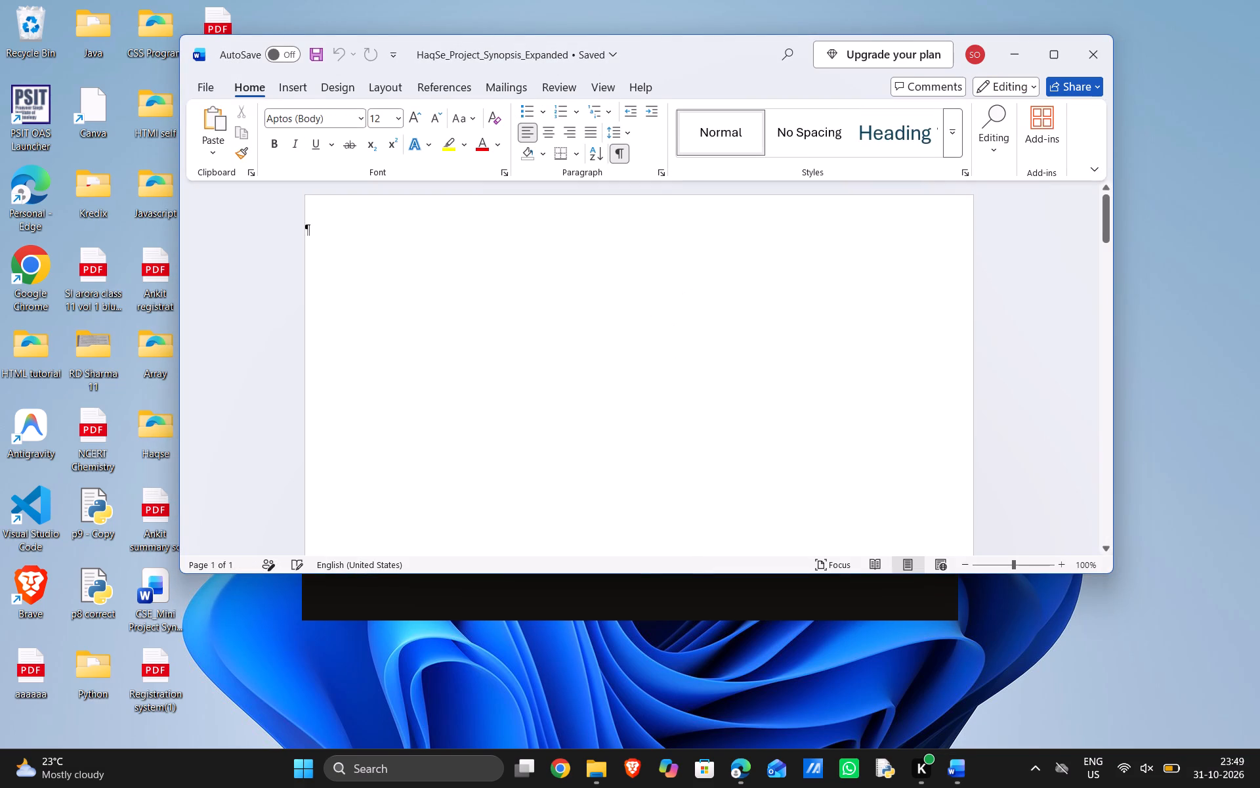
Delete the "(Project Id: )" text below "by" on the synopsis cover page.
{"action": "scroll", "coordinate": [673, 321], "scroll_direction": "down", "scroll_amount": 7}
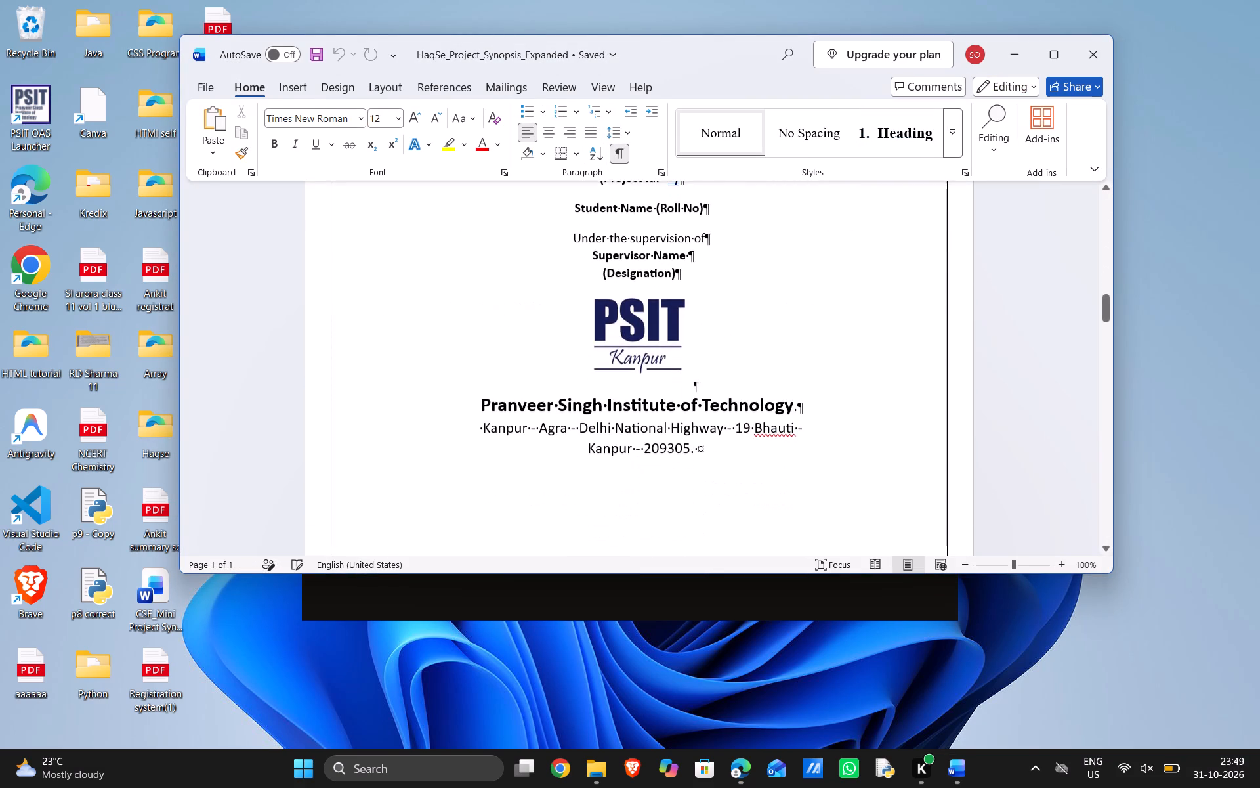
{"action": "scroll", "coordinate": [688, 227], "scroll_direction": "up", "scroll_amount": 1}
{"action": "left_click", "coordinate": [687, 387]}
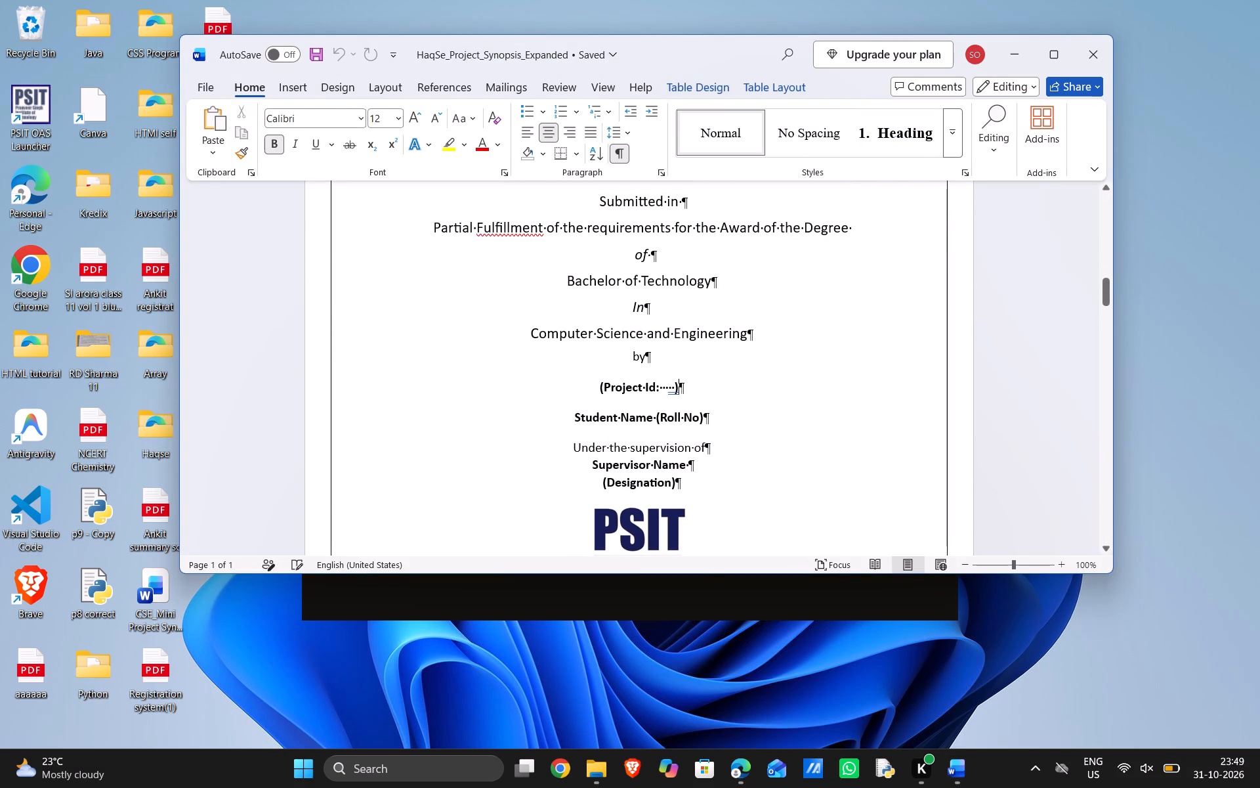
{"action": "key", "text": "BackSpace"}
{"action": "key", "text": "BackSpace"}
{"action": "key", "text": "BackSpace"}
{"action": "key", "text": "BackSpace"}
{"action": "key", "text": "BackSpace"}
{"action": "key", "text": "BackSpace"}
{"action": "key", "text": "BackSpace"}
{"action": "key", "text": "BackSpace"}
{"action": "key", "text": "BackSpace"}
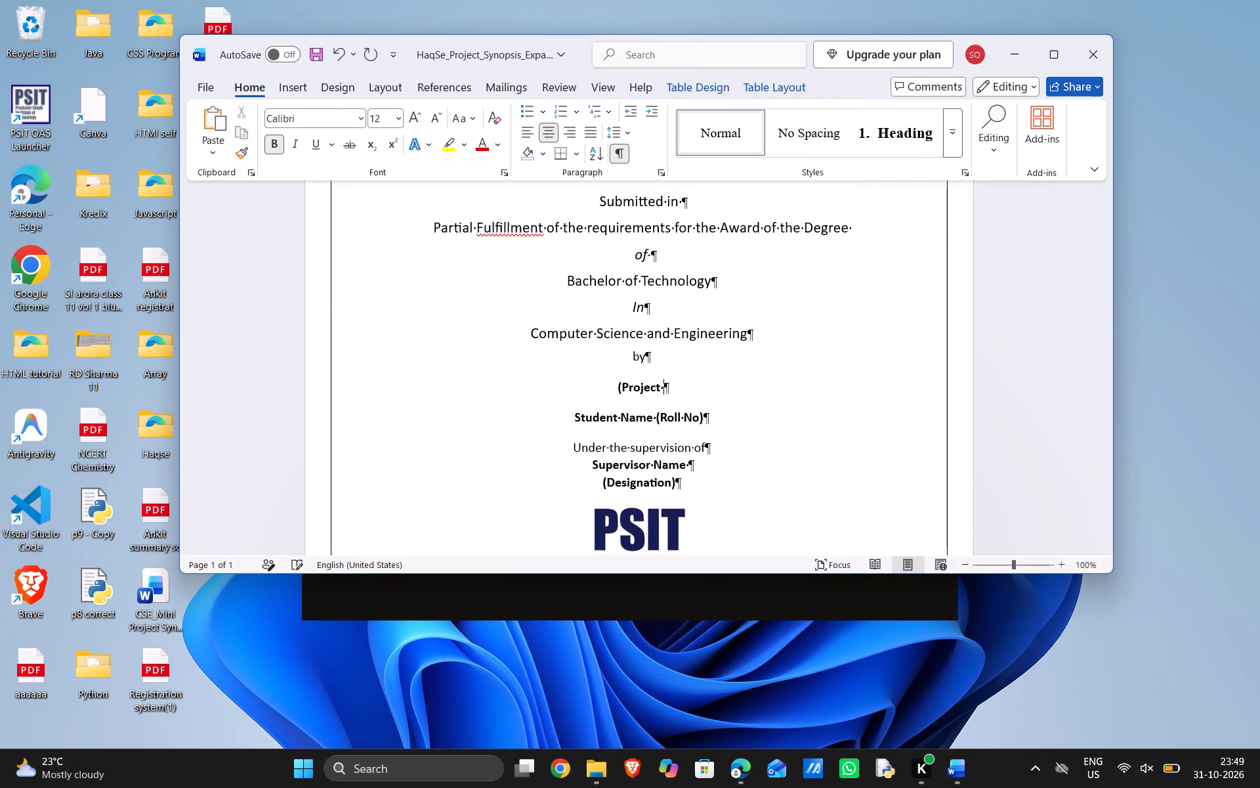
{"action": "key", "text": "BackSpace"}
{"action": "key", "text": "BackSpace"}
{"action": "key", "text": "BackSpace"}
{"action": "key", "text": "BackSpace"}
{"action": "key", "text": "BackSpace"}
{"action": "key", "text": "BackSpace"}
{"action": "key", "text": "BackSpace"}
{"action": "key", "text": "BackSpace"}
{"action": "key", "text": "BackSpace"}
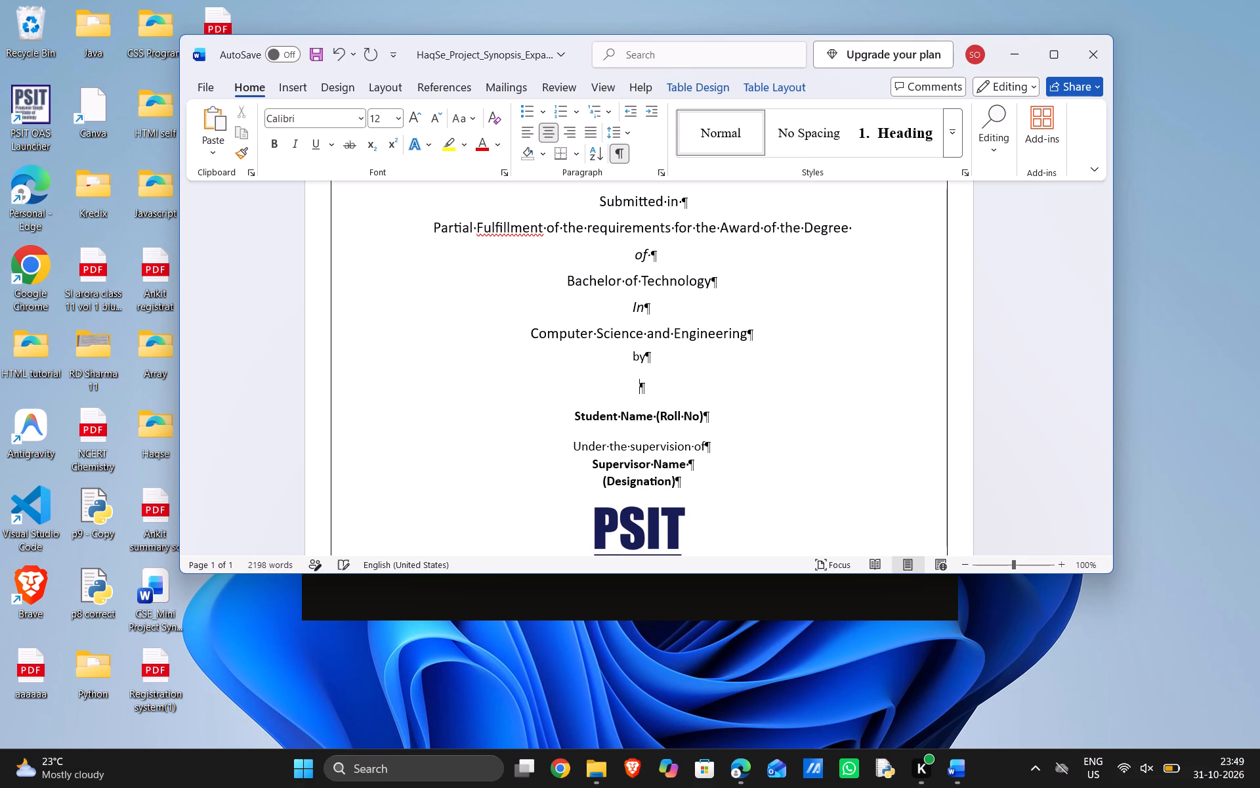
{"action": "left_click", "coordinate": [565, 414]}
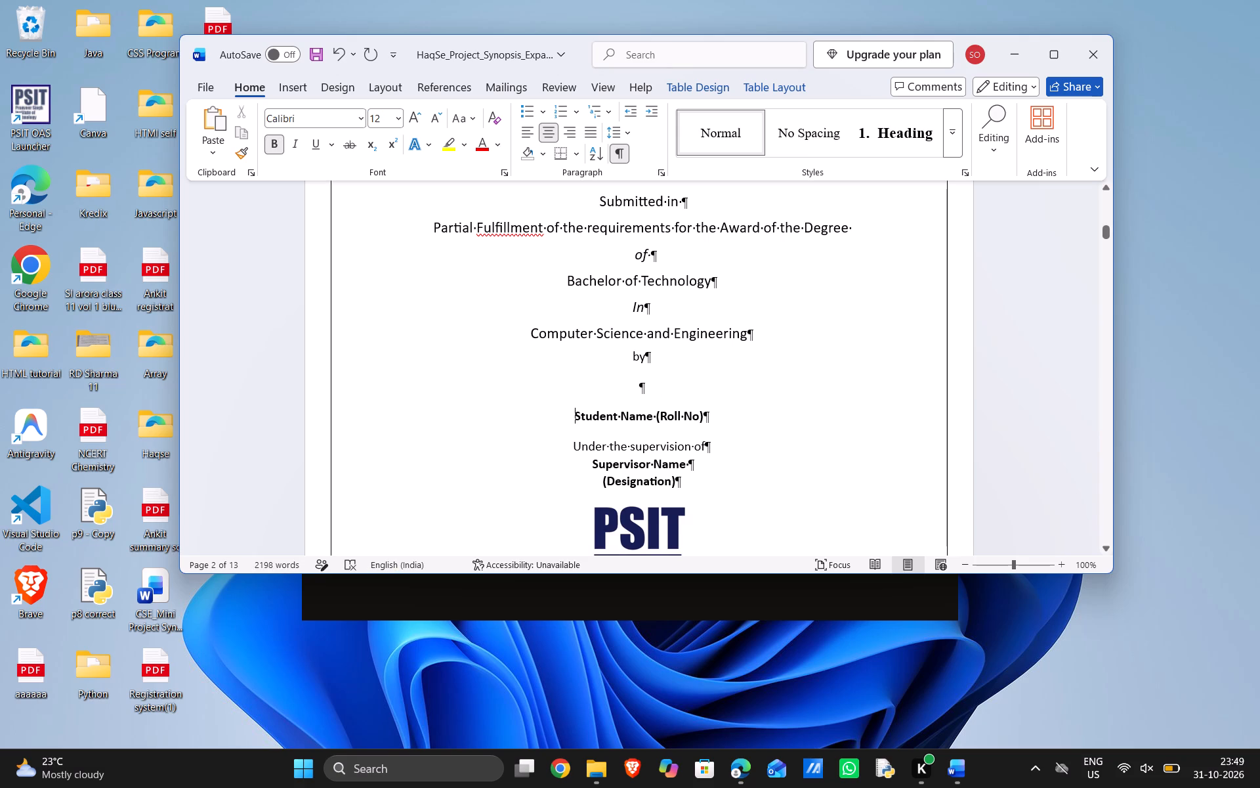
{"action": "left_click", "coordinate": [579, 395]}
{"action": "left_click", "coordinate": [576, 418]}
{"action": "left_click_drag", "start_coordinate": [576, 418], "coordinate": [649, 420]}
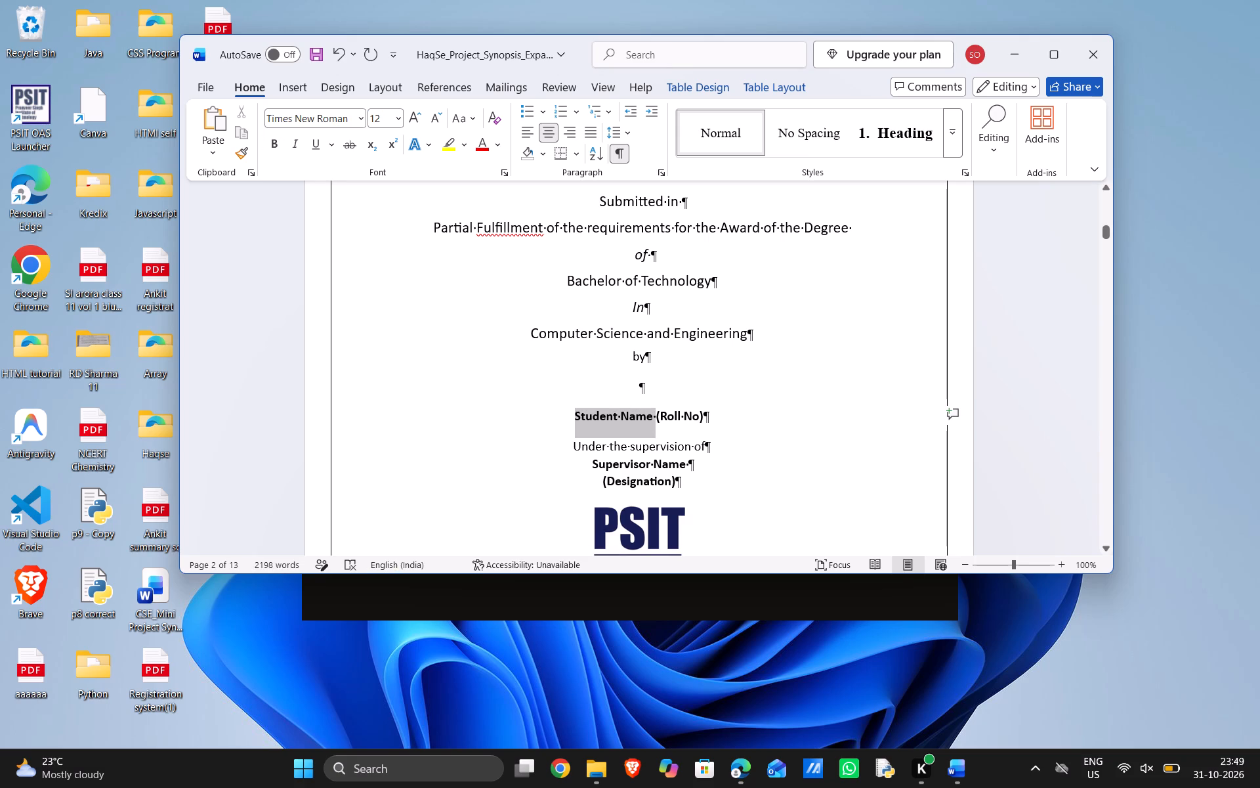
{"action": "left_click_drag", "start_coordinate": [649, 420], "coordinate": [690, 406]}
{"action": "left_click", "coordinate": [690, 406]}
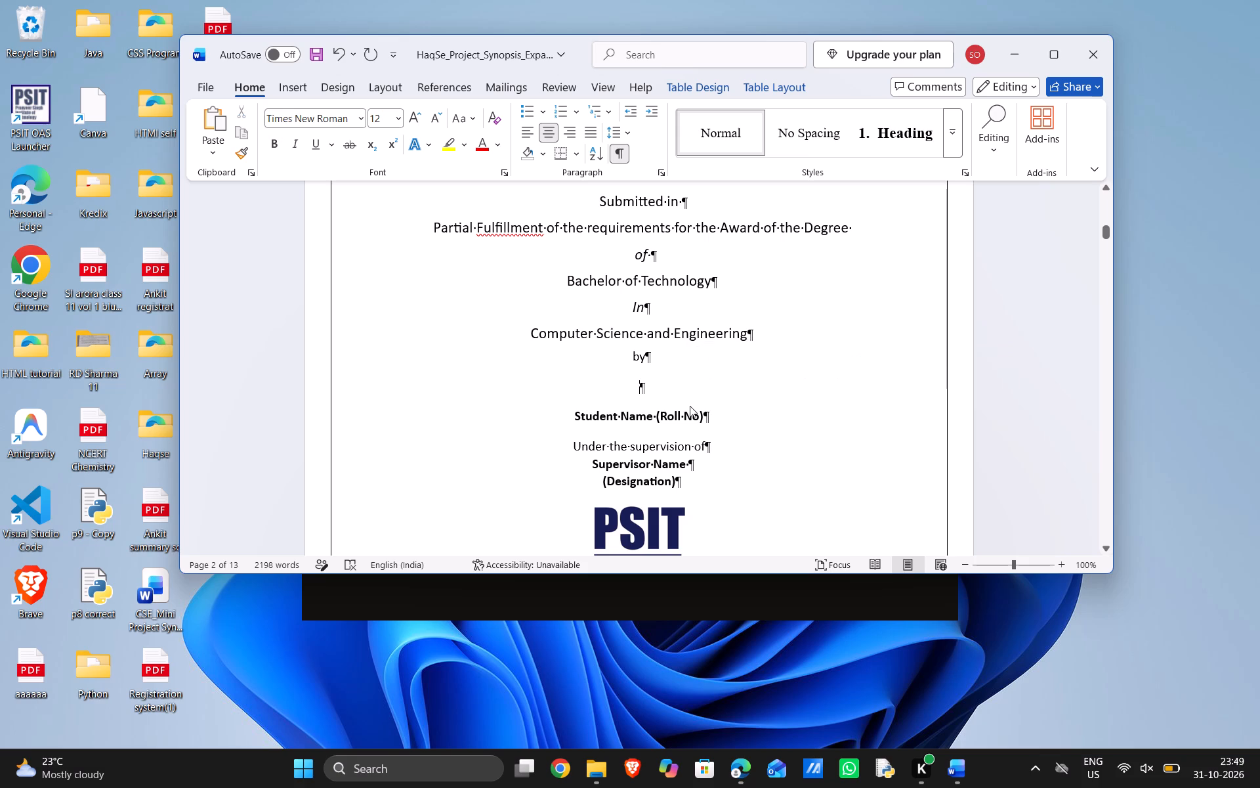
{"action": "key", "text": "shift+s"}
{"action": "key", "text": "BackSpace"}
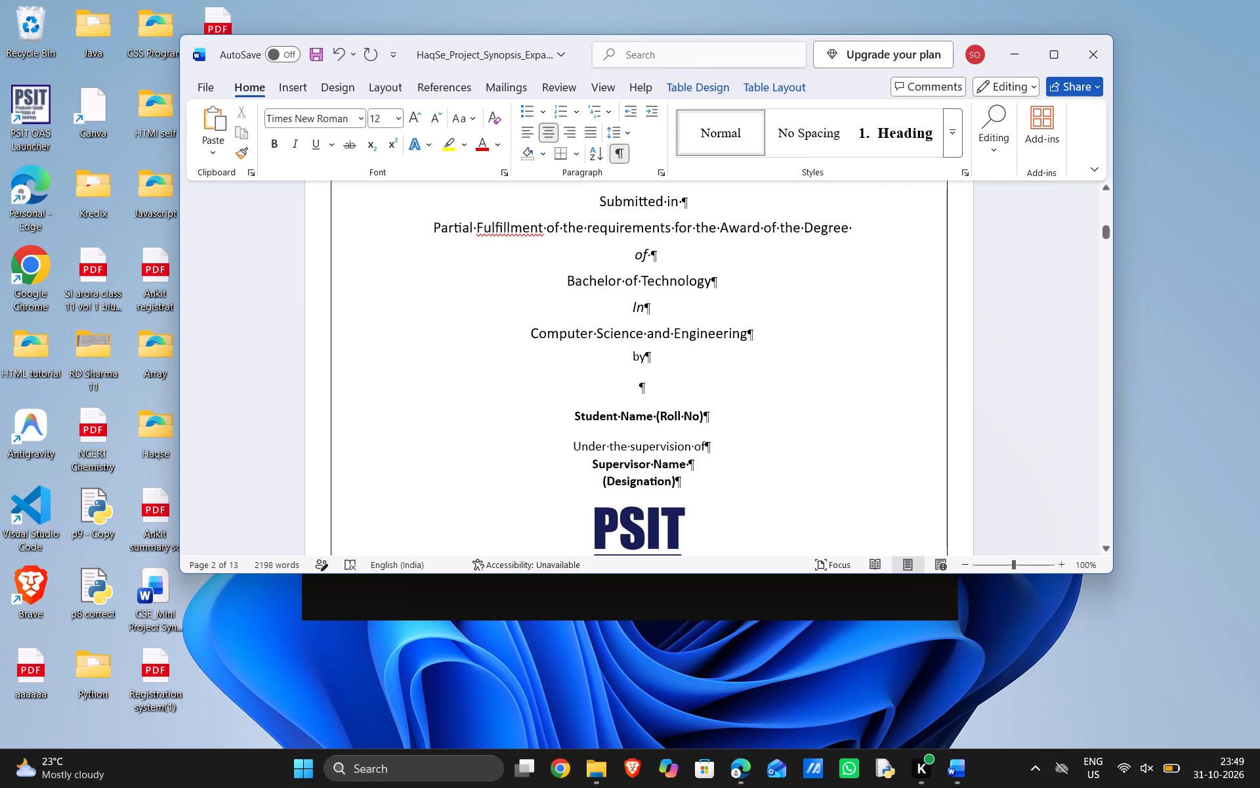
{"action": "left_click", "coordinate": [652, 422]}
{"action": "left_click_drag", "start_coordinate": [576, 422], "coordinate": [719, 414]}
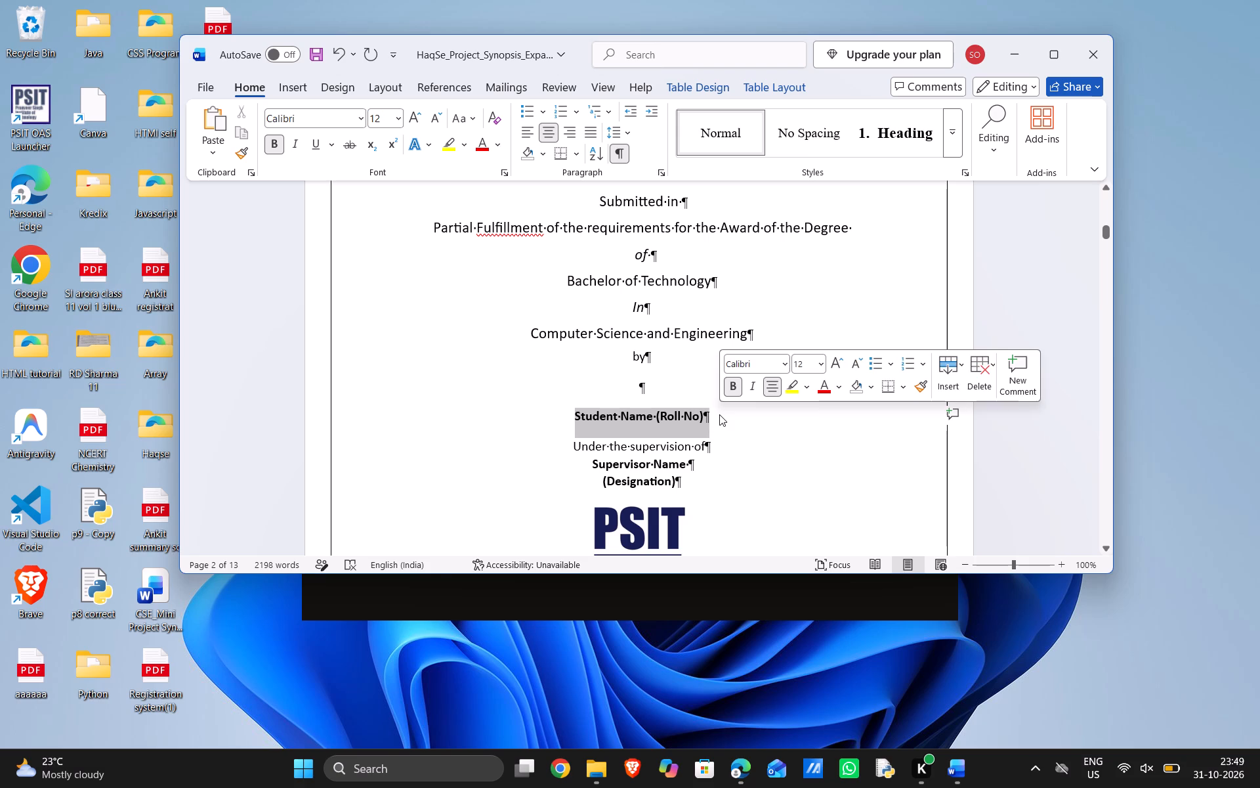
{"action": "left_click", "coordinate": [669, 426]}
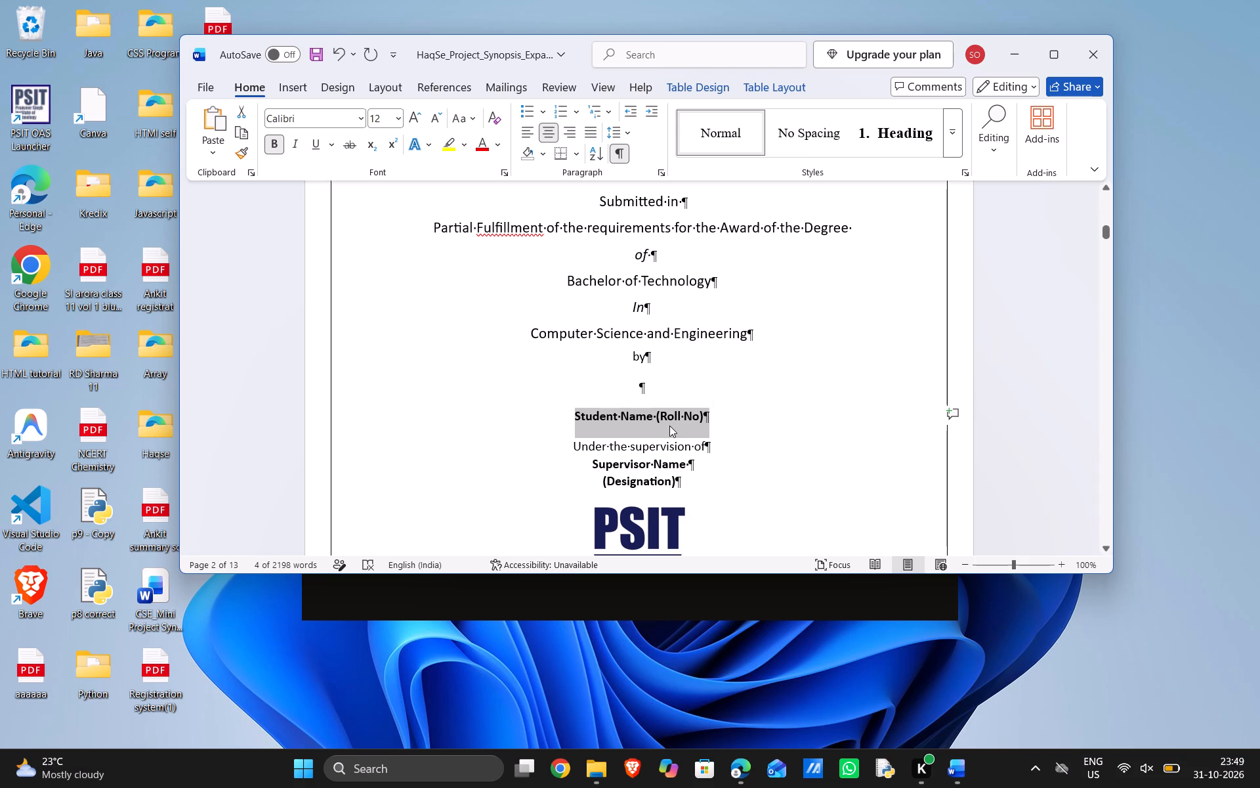
Maximize the document window.
{"action": "scroll", "coordinate": [741, 423], "scroll_direction": "down", "scroll_amount": 4}
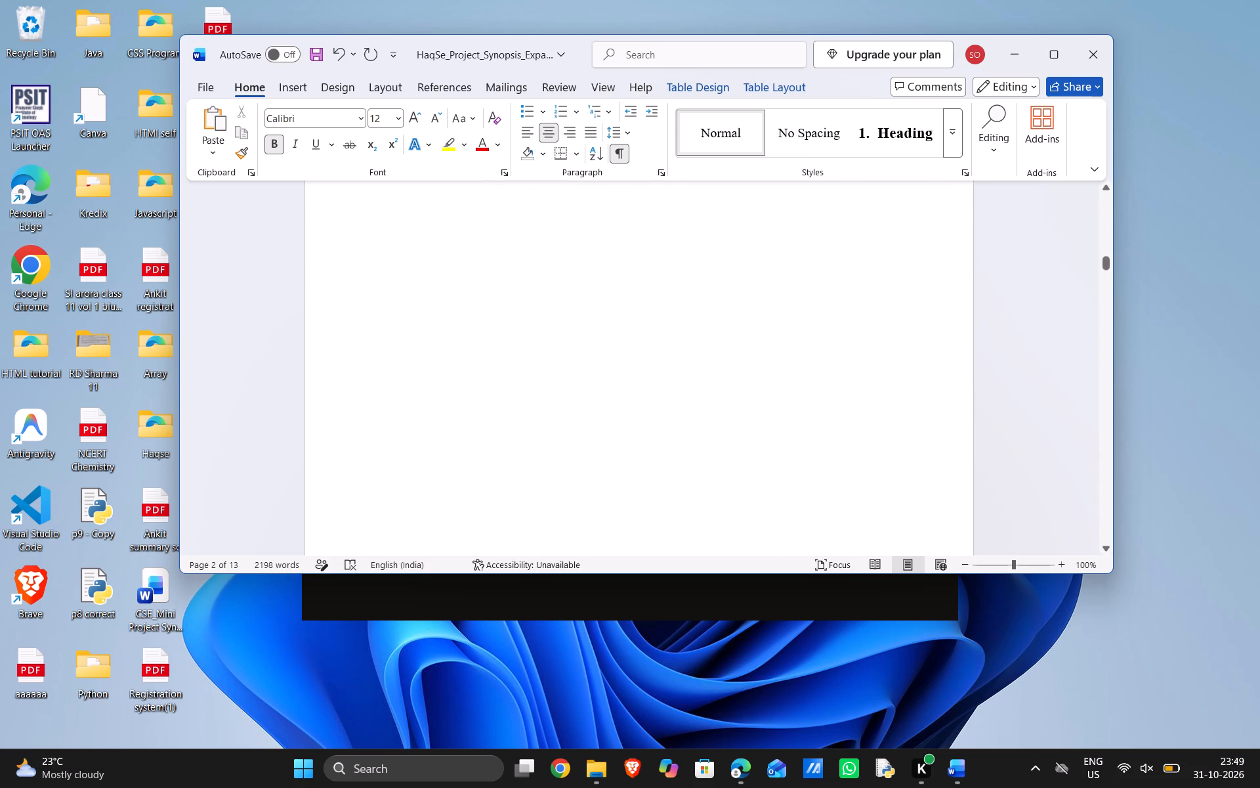
{"action": "scroll", "coordinate": [741, 423], "scroll_direction": "down", "scroll_amount": 1}
{"action": "scroll", "coordinate": [741, 423], "scroll_direction": "up", "scroll_amount": 4}
{"action": "left_click", "coordinate": [1043, 55]}
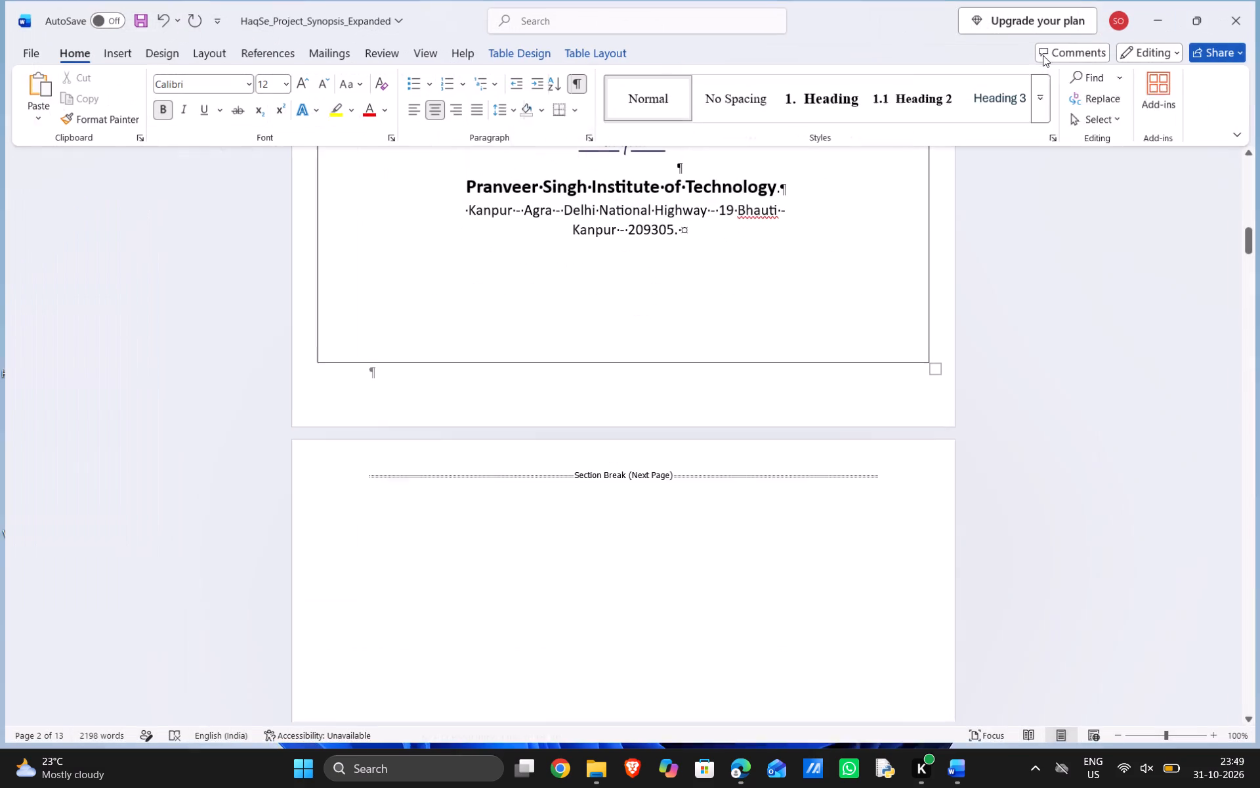
Review the synopsis content from the Introduction through the methodology, testing plan, references and conclusion to the final page.
{"action": "scroll", "coordinate": [728, 501], "scroll_direction": "up", "scroll_amount": 6}
{"action": "scroll", "coordinate": [728, 501], "scroll_direction": "down", "scroll_amount": 10}
{"action": "scroll", "coordinate": [728, 501], "scroll_direction": "up", "scroll_amount": 3}
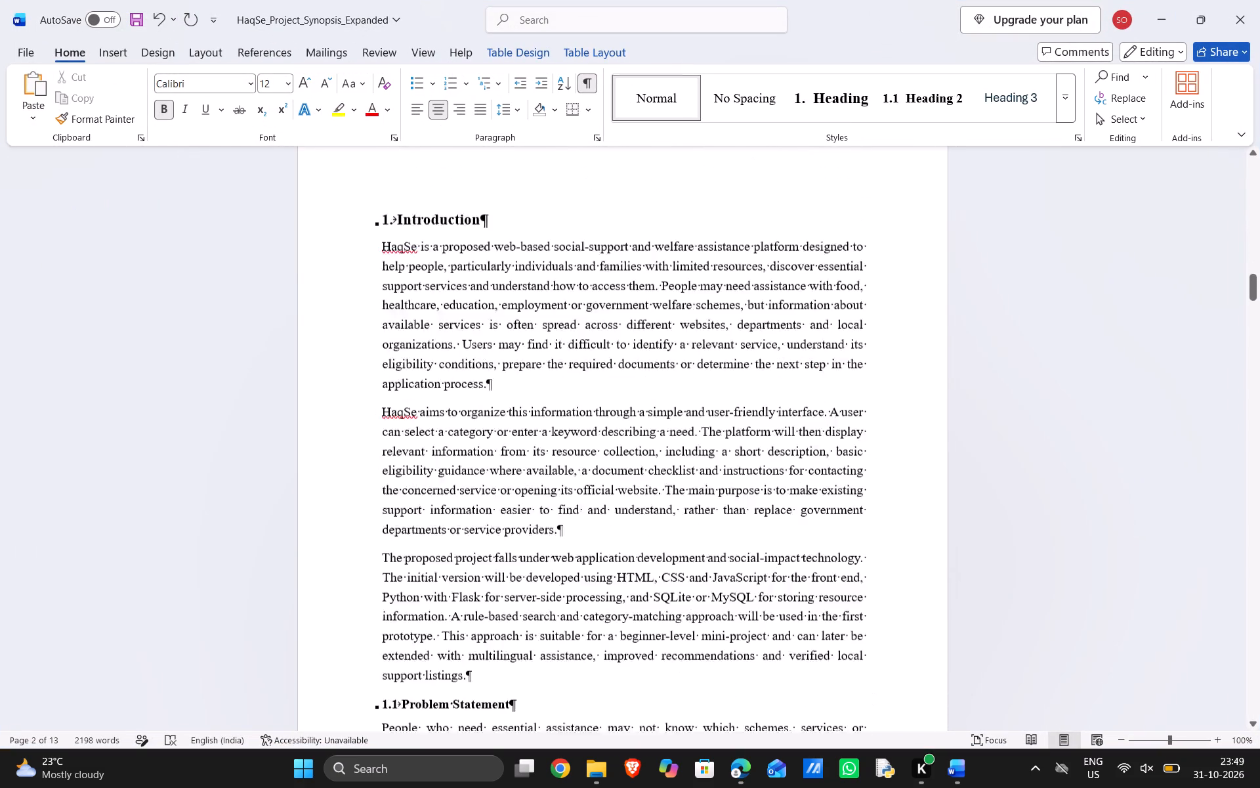
{"action": "scroll", "coordinate": [728, 501], "scroll_direction": "down", "scroll_amount": 8}
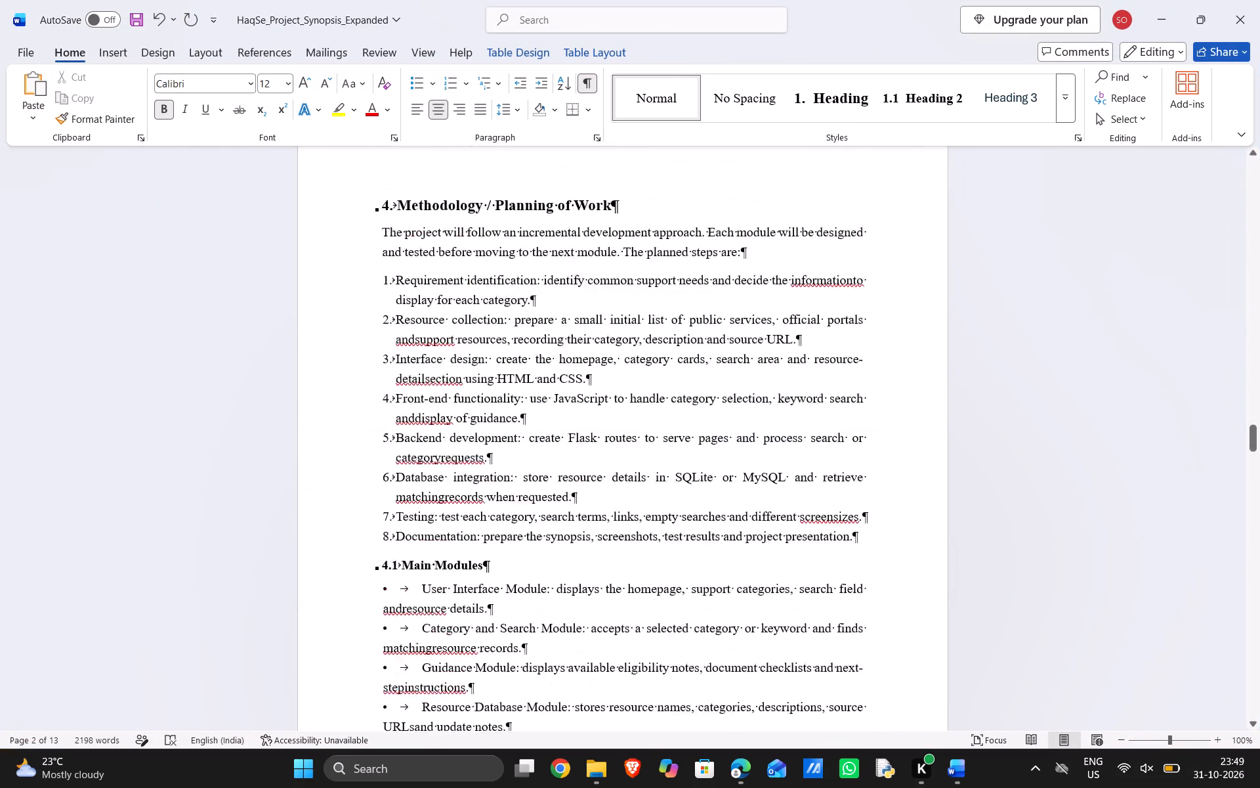
{"action": "scroll", "coordinate": [728, 501], "scroll_direction": "down", "scroll_amount": 3}
{"action": "scroll", "coordinate": [728, 501], "scroll_direction": "up", "scroll_amount": 2}
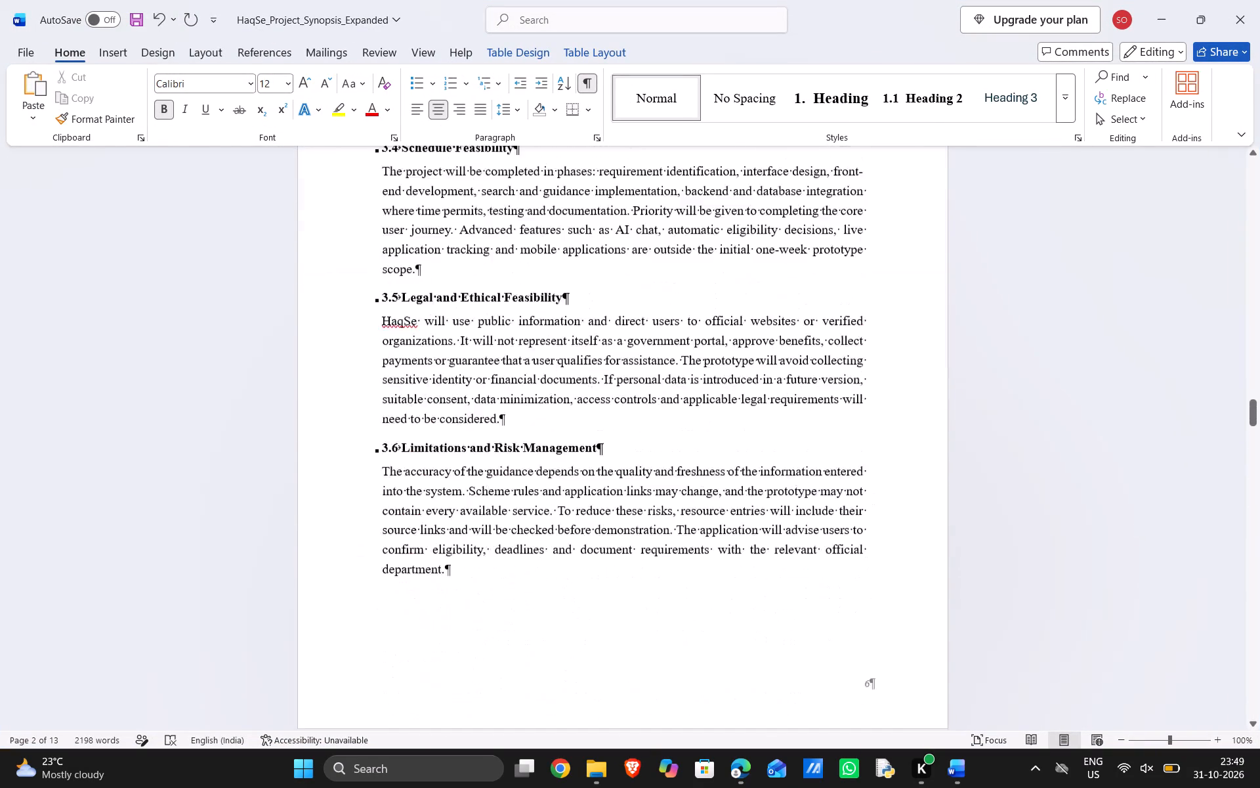
{"action": "scroll", "coordinate": [728, 501], "scroll_direction": "down", "scroll_amount": 1}
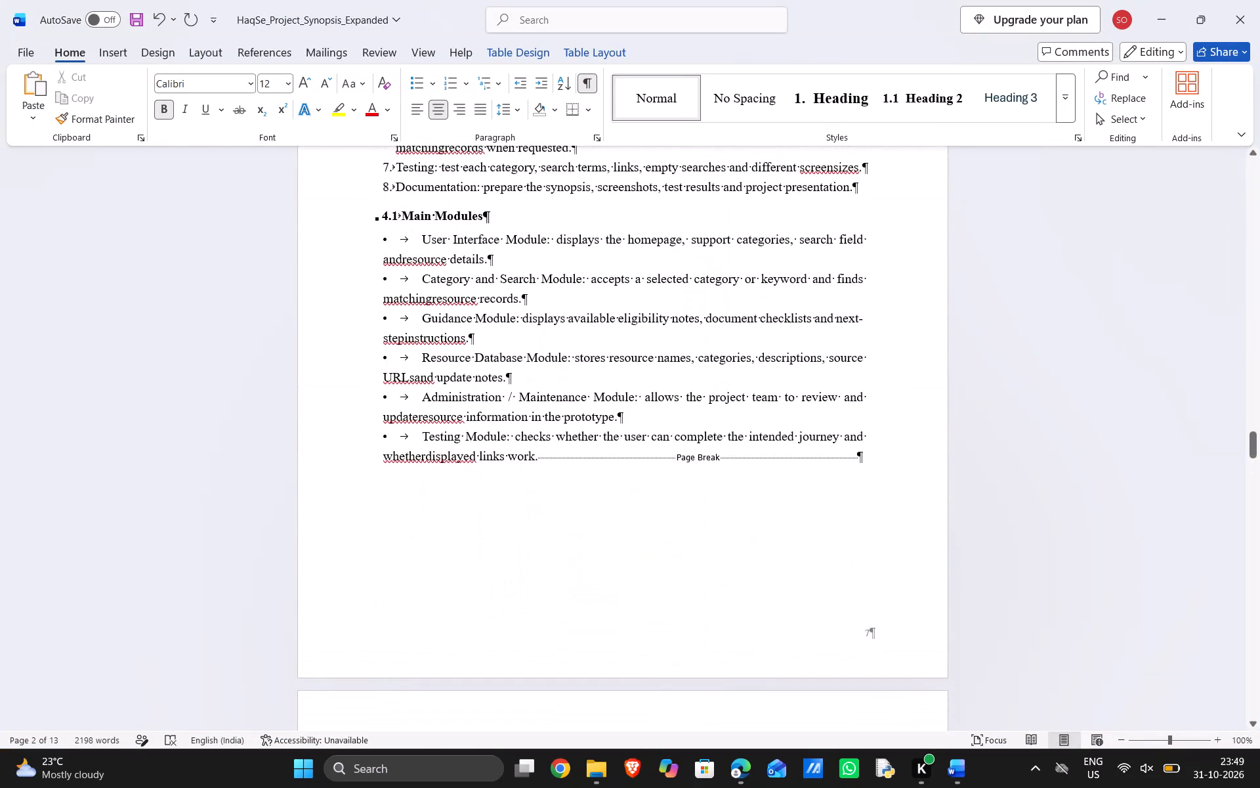
{"action": "scroll", "coordinate": [728, 501], "scroll_direction": "down", "scroll_amount": 2}
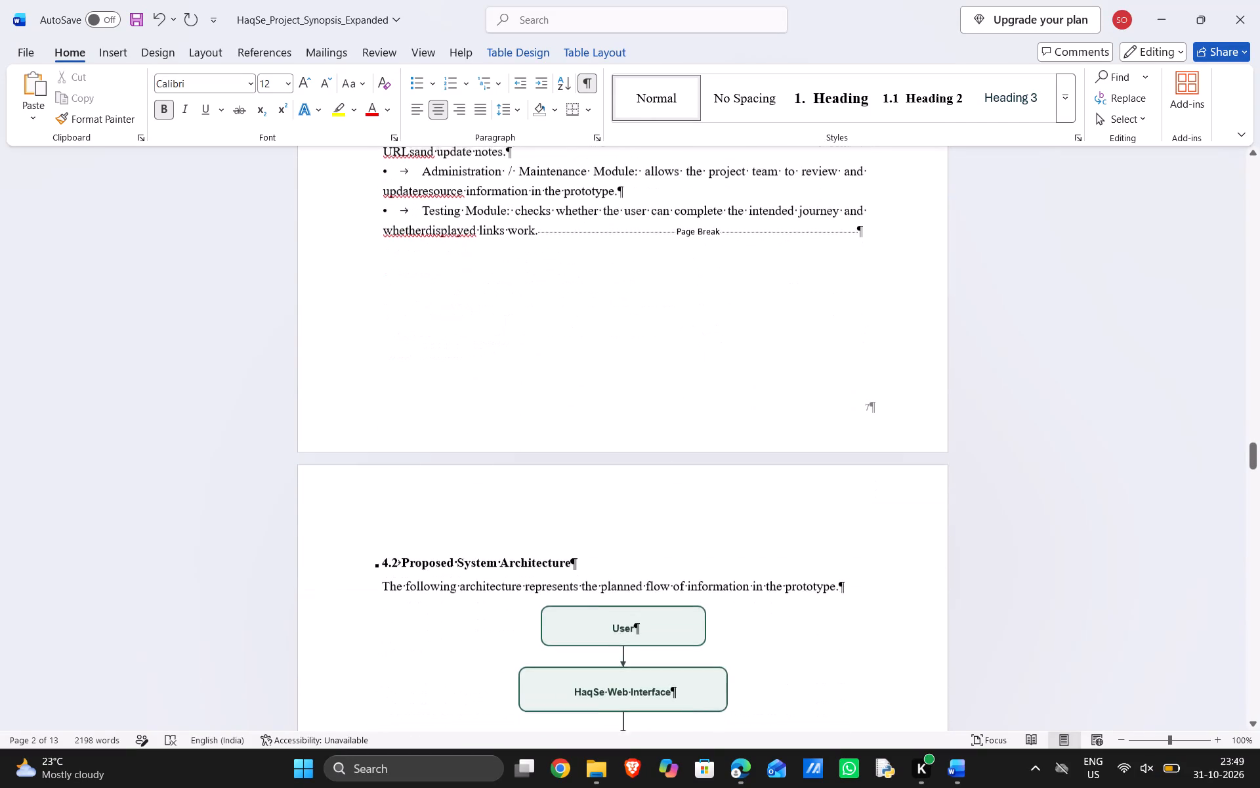
{"action": "scroll", "coordinate": [728, 501], "scroll_direction": "down", "scroll_amount": 1}
{"action": "scroll", "coordinate": [619, 269], "scroll_direction": "up", "scroll_amount": 2}
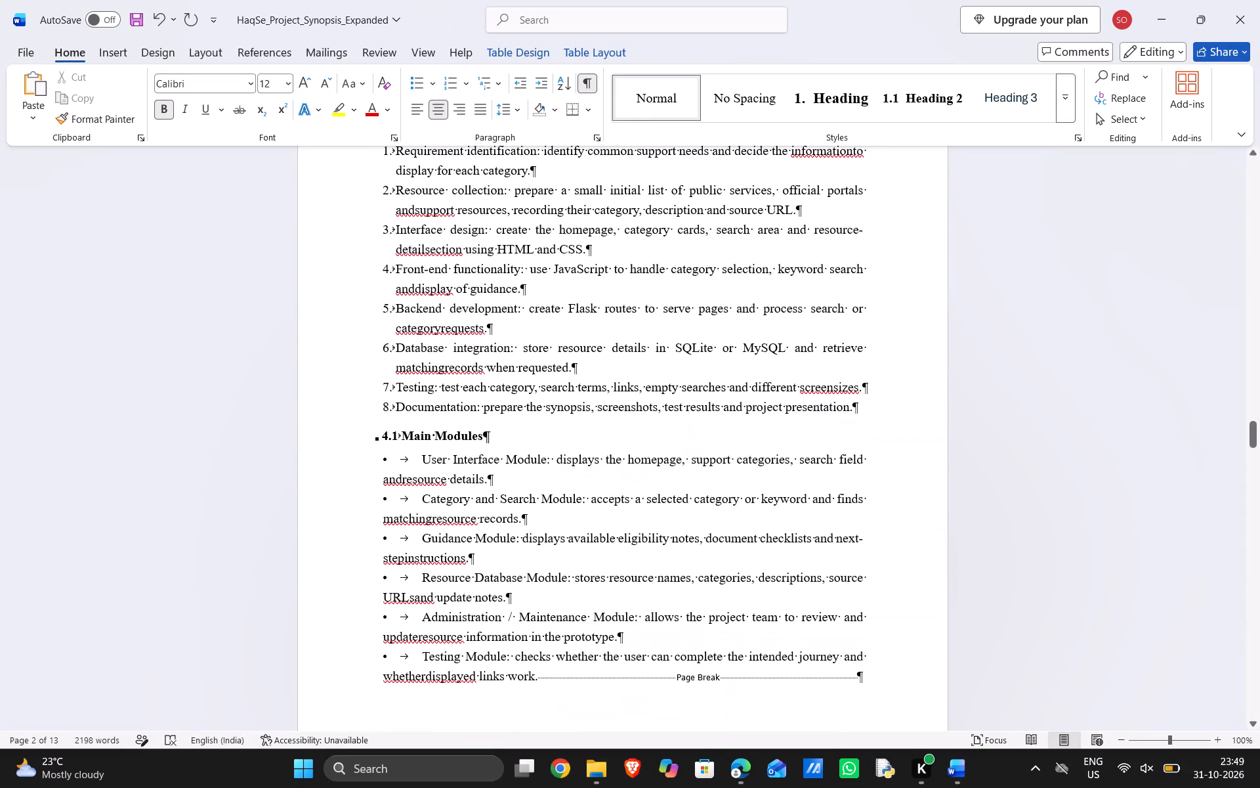
{"action": "left_click", "coordinate": [504, 490]}
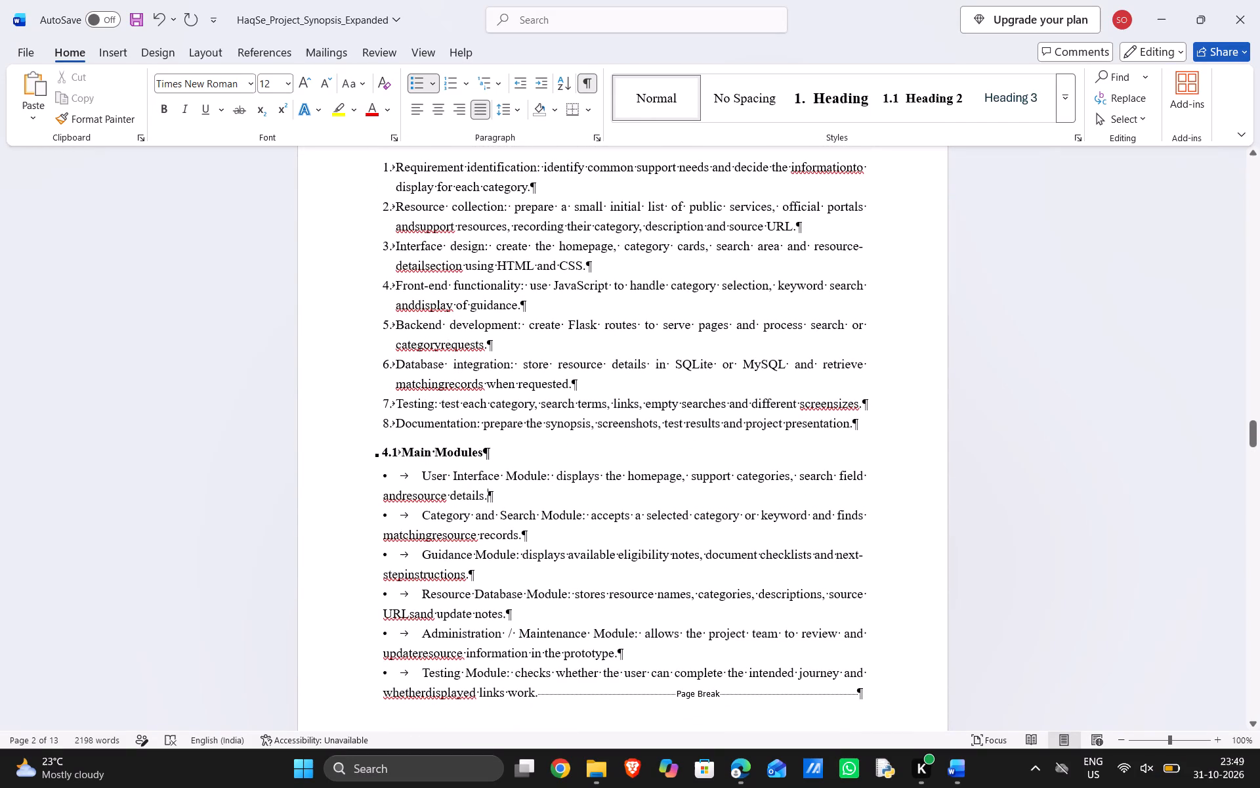
{"action": "key", "text": "Right"}
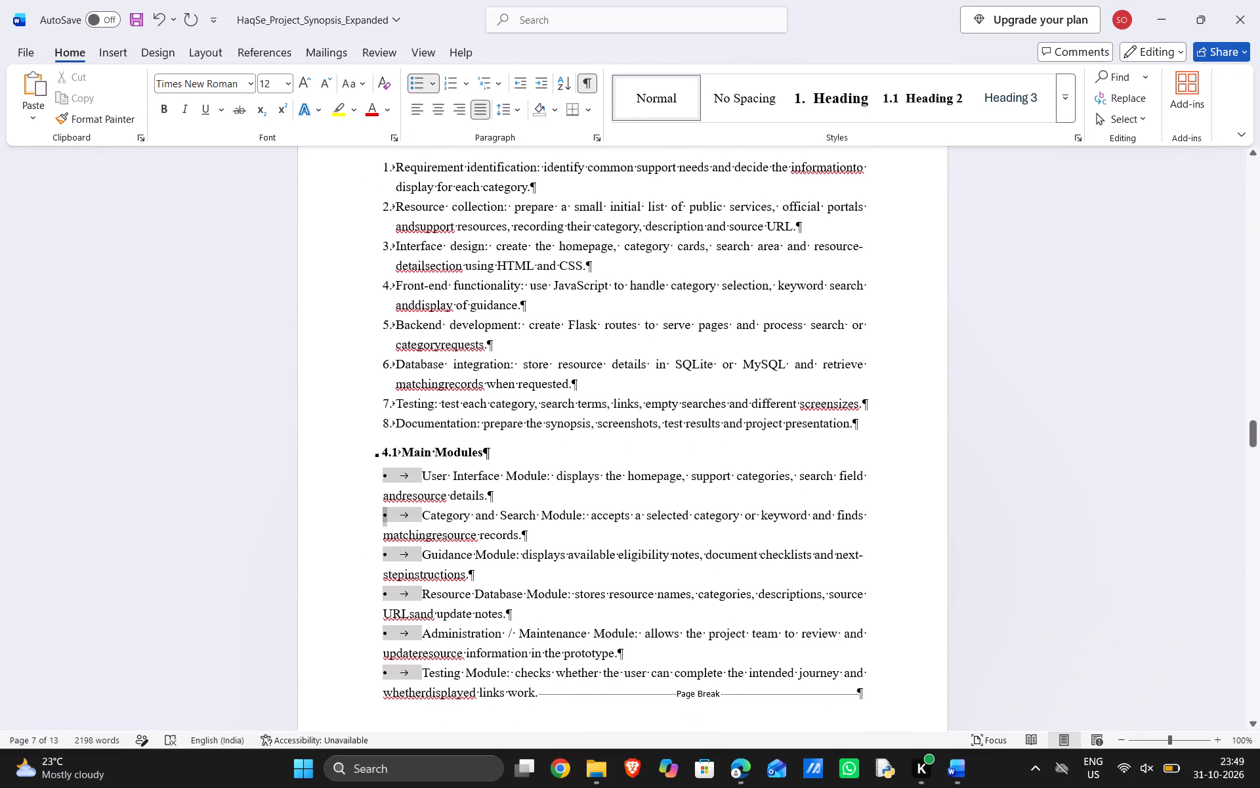
{"action": "scroll", "coordinate": [510, 494], "scroll_direction": "down", "scroll_amount": 10}
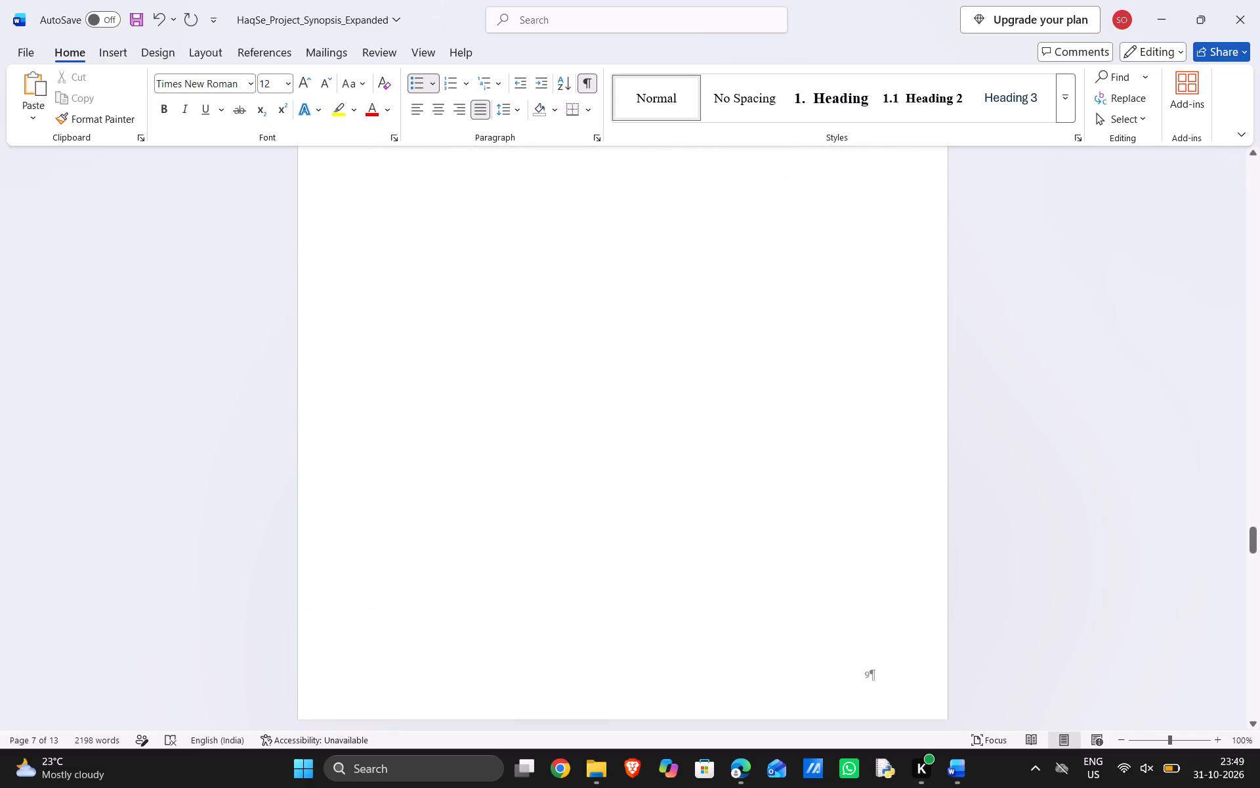
{"action": "scroll", "coordinate": [510, 494], "scroll_direction": "down", "scroll_amount": 7}
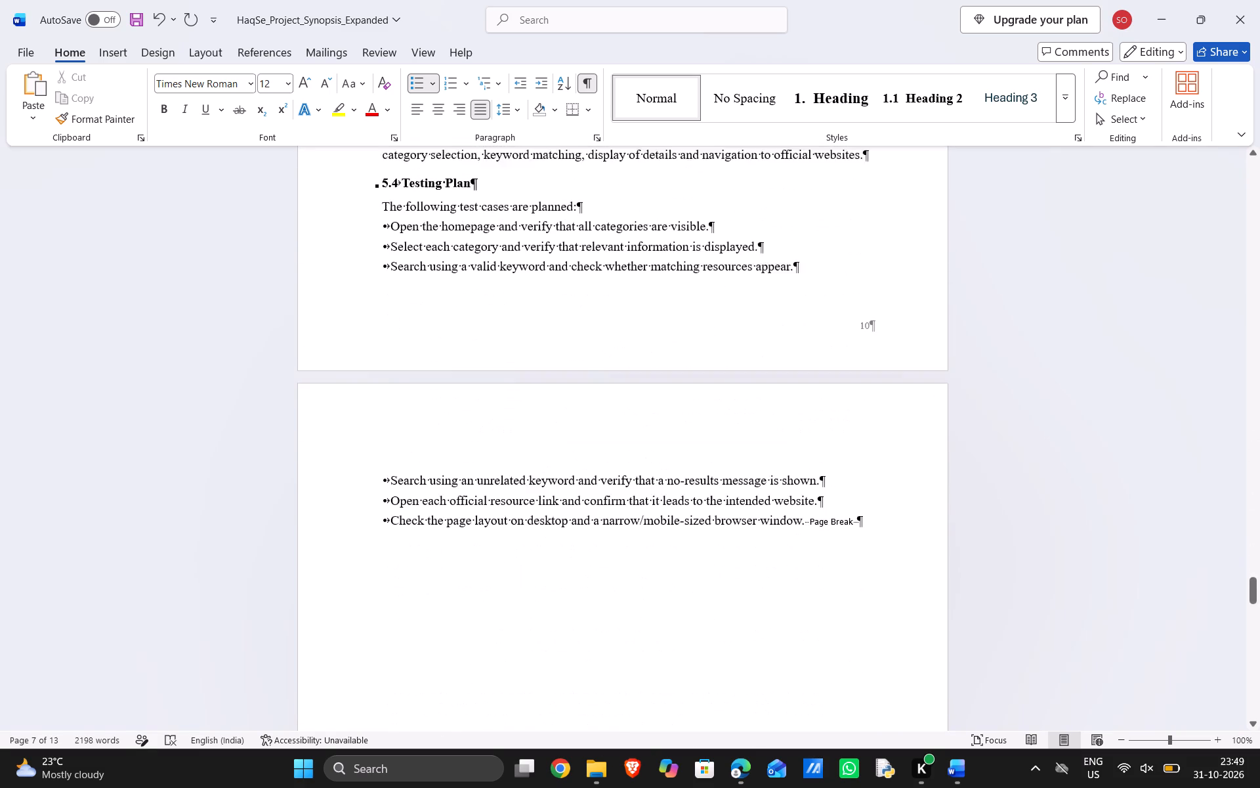
{"action": "scroll", "coordinate": [510, 494], "scroll_direction": "down", "scroll_amount": 8}
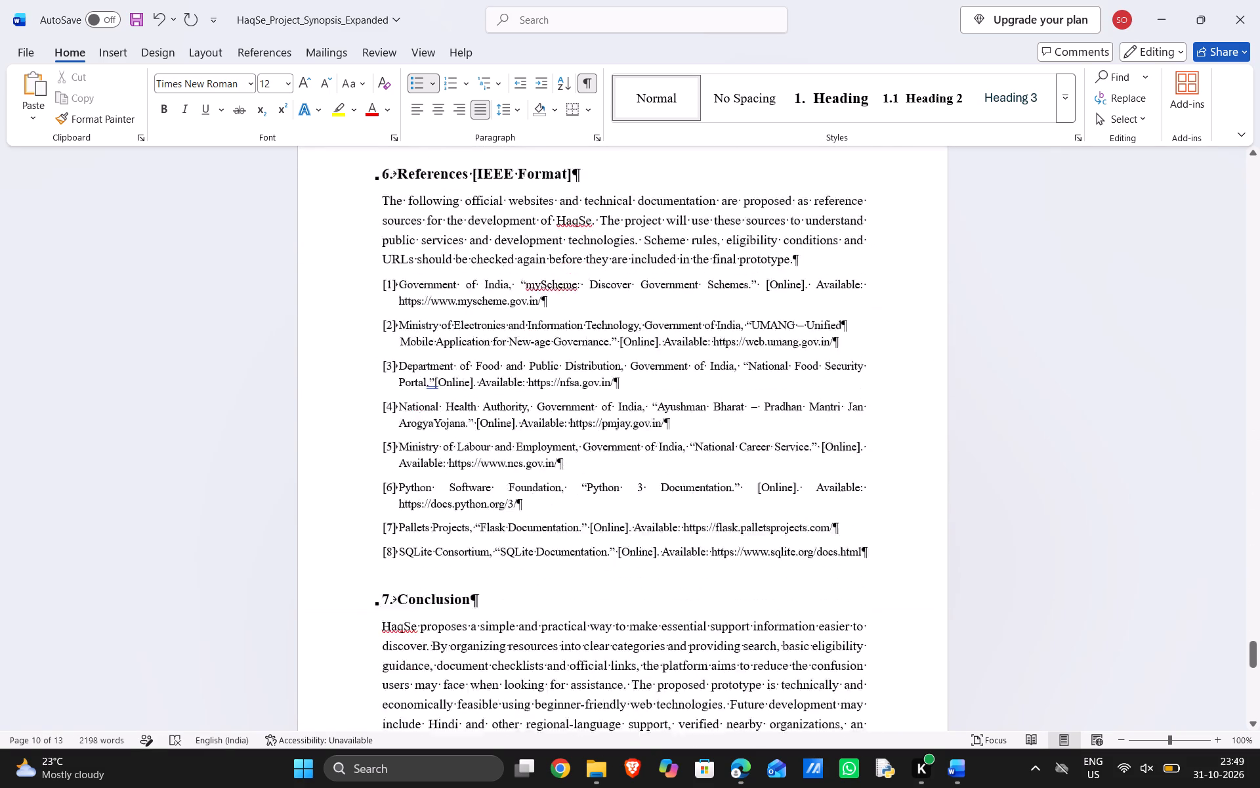
{"action": "scroll", "coordinate": [510, 494], "scroll_direction": "down", "scroll_amount": 3}
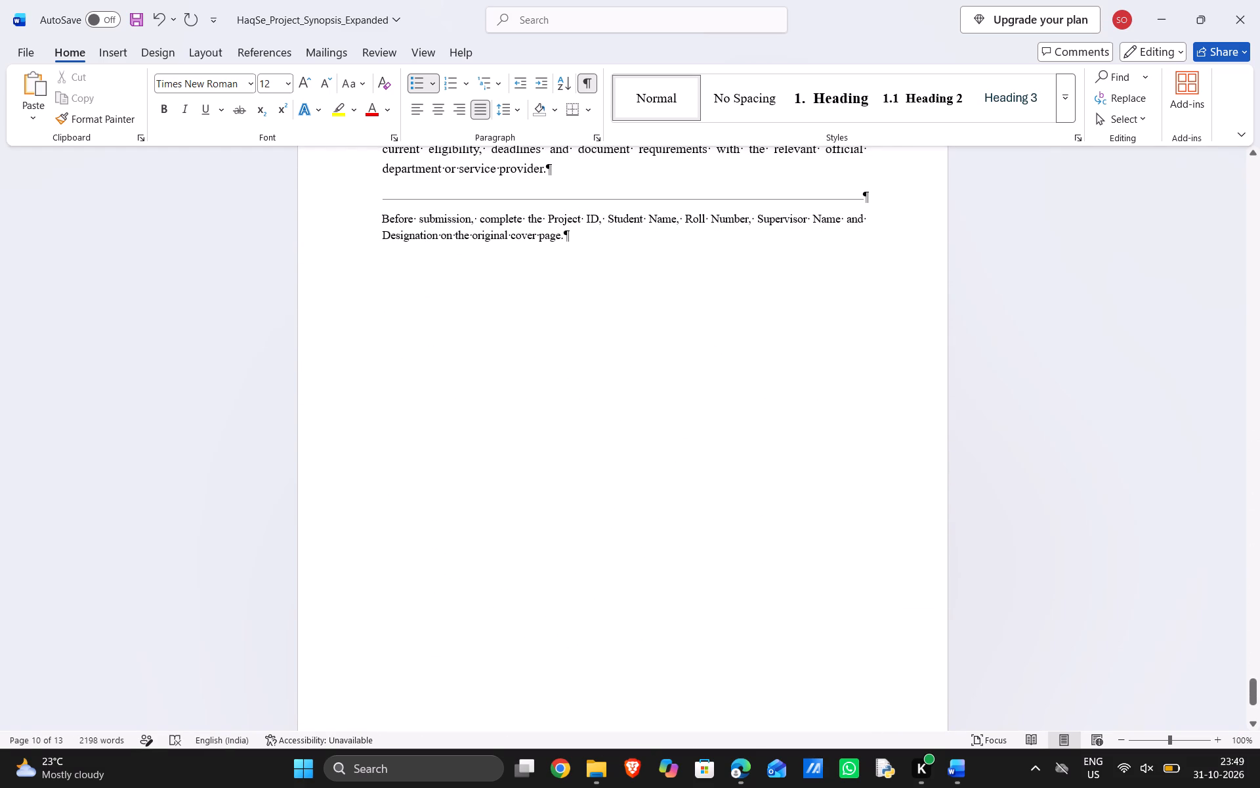
Delete the "Before submission, complete the Project ID…" note and the horizontal line above it on the last page.
{"action": "left_click", "coordinate": [559, 232]}
{"action": "key", "text": "Right"}
{"action": "key", "text": "BackSpace"}
{"action": "key", "text": "BackSpace"}
{"action": "key", "text": "BackSpace"}
{"action": "key", "text": "BackSpace"}
{"action": "key", "text": "BackSpace"}
{"action": "key", "text": "BackSpace"}
{"action": "key", "text": "BackSpace"}
{"action": "key", "text": "BackSpace"}
{"action": "key", "text": "BackSpace"}
{"action": "key", "text": "BackSpace"}
{"action": "key", "text": "BackSpace"}
{"action": "key", "text": "BackSpace"}
{"action": "key", "text": "BackSpace"}
{"action": "key", "text": "BackSpace"}
{"action": "key", "text": "BackSpace"}
{"action": "key", "text": "BackSpace"}
{"action": "key", "text": "BackSpace"}
{"action": "key", "text": "BackSpace"}
{"action": "key", "text": "BackSpace"}
{"action": "key", "text": "BackSpace"}
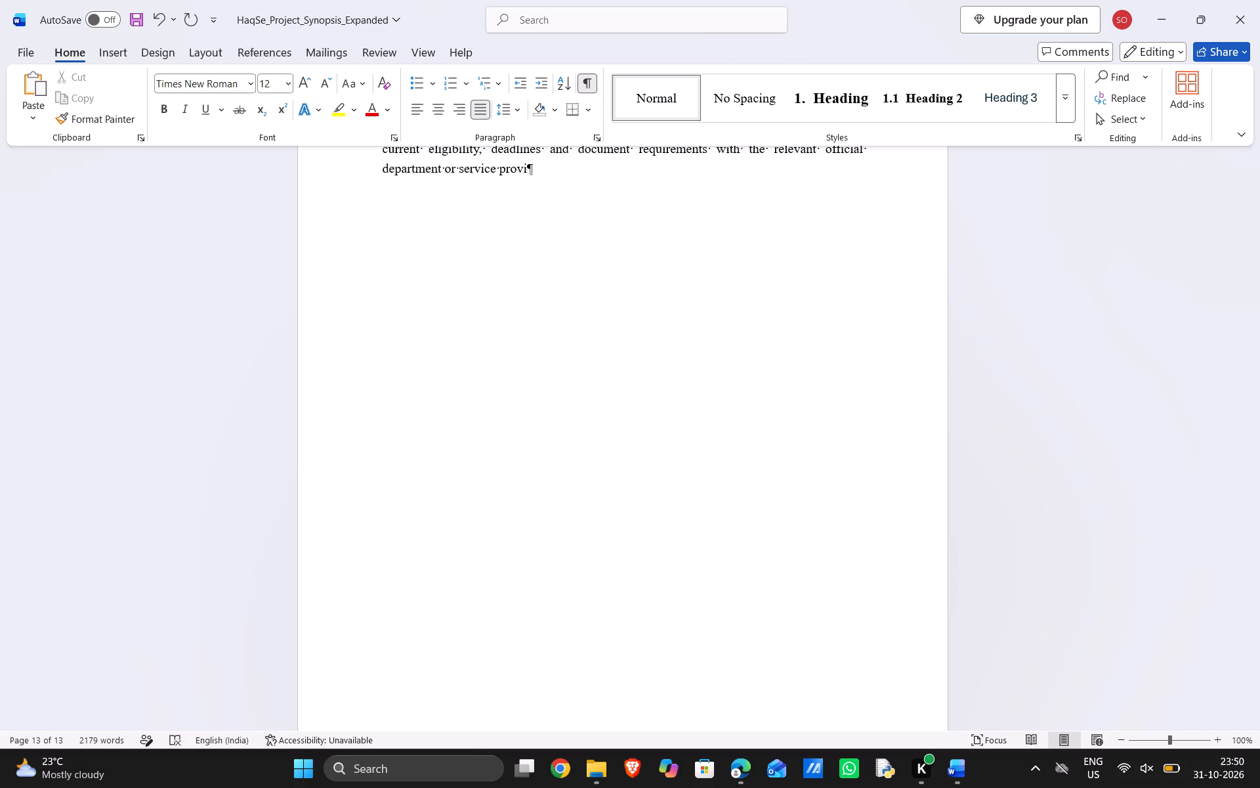
Restore the end of the Project Scope and Important Note paragraph so it reads "department or service provider.".
{"action": "key", "text": "ctrl+z"}
{"action": "key", "text": "z"}
{"action": "key", "text": "BackSpace"}
{"action": "key", "text": "ctrl+z"}
{"action": "key", "text": "ctrl+BackSpace"}
{"action": "key", "text": "space"}
{"action": "key", "text": "BackSpace"}
{"action": "type", "text": "provoioder"}
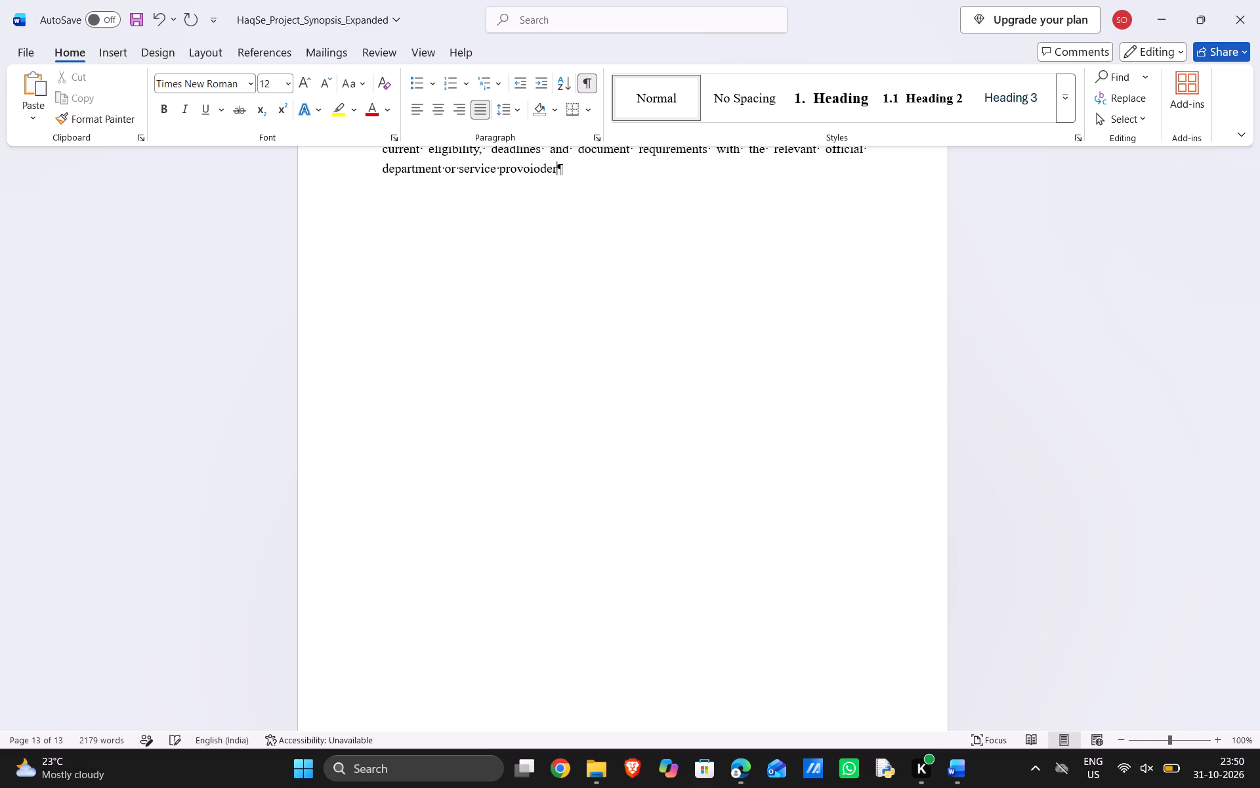
{"action": "type", "text": "]]"}
{"action": "key", "text": "BackSpace"}
{"action": "key", "text": "BackSpace"}
{"action": "key", "text": "BackSpace"}
{"action": "key", "text": "BackSpace"}
{"action": "key", "text": "BackSpace"}
{"action": "key", "text": "BackSpace"}
{"action": "key", "text": "BackSpace"}
{"action": "key", "text": "BackSpace"}
{"action": "type", "text": "ider"}
{"action": "scroll", "coordinate": [583, 232], "scroll_direction": "up", "scroll_amount": 4}
{"action": "key", "text": "period"}
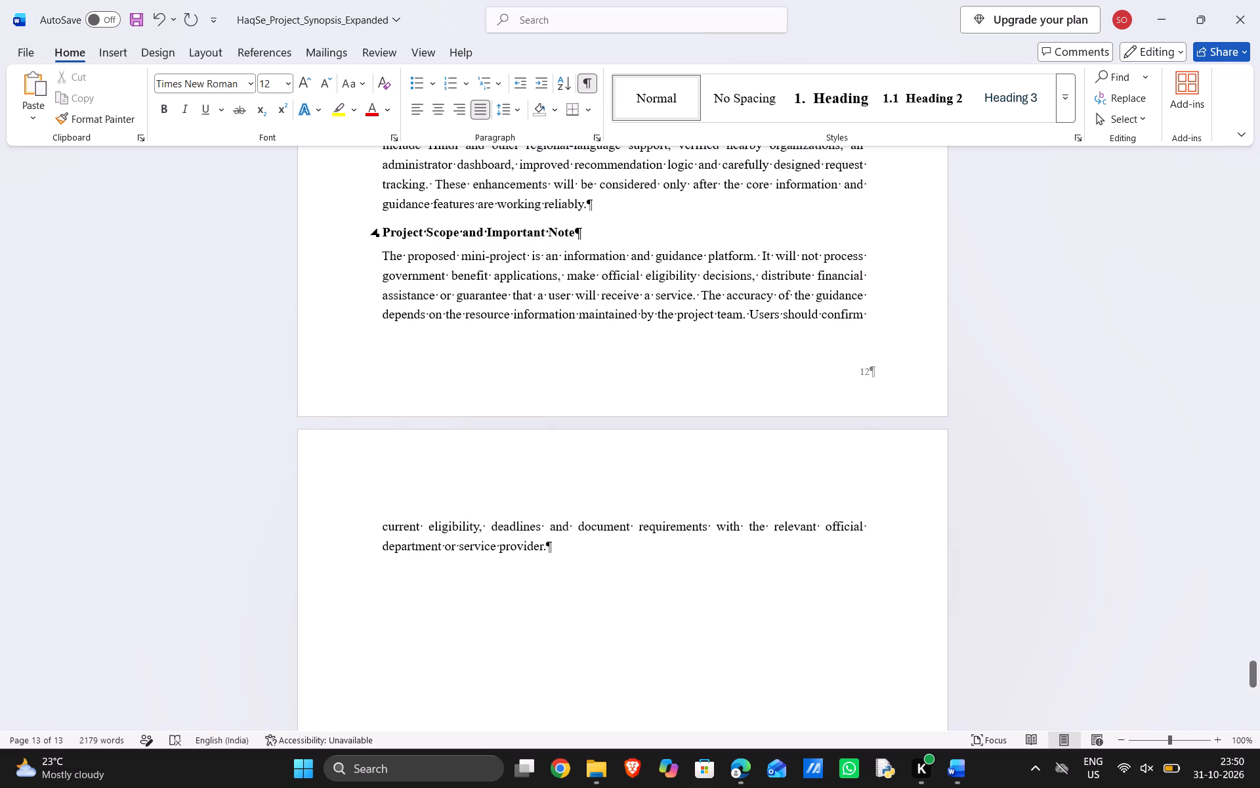
Return to the cover page and examine its student and supervisor placeholders.
{"action": "scroll", "coordinate": [583, 232], "scroll_direction": "up", "scroll_amount": 4}
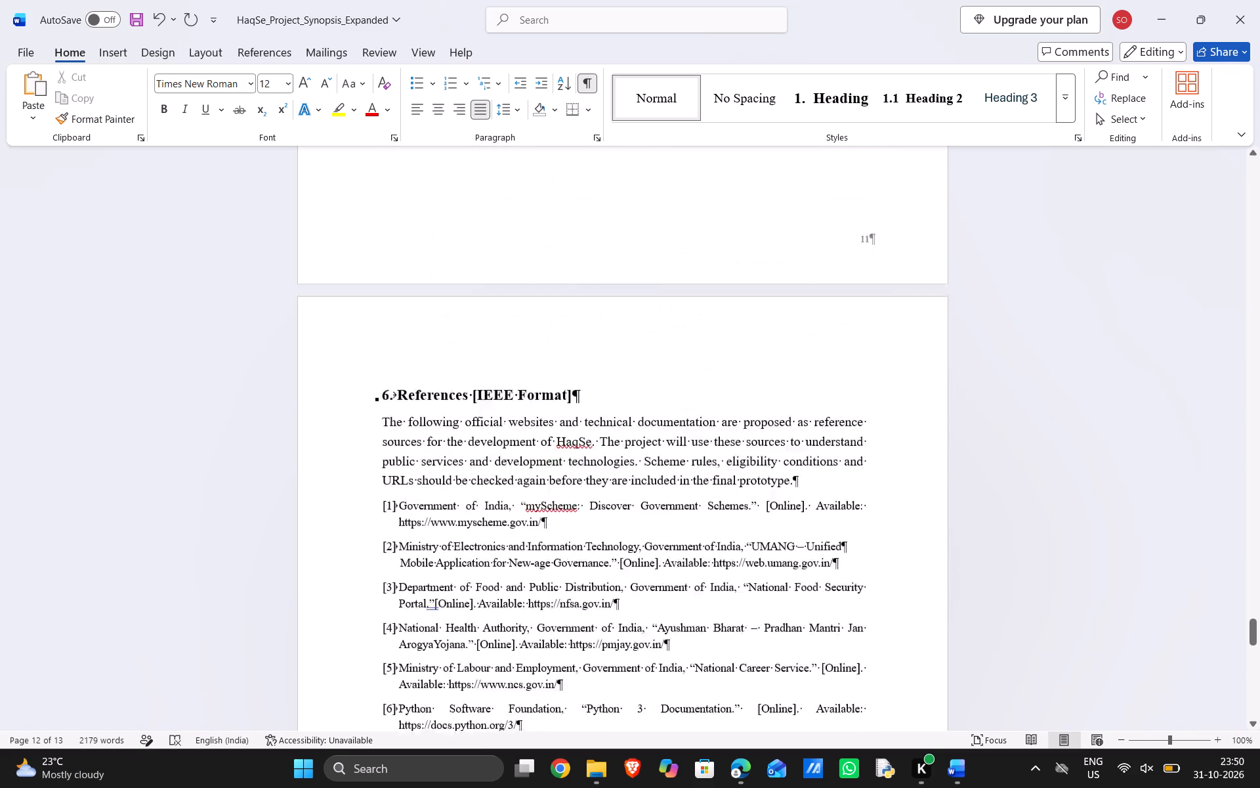
{"action": "scroll", "coordinate": [583, 232], "scroll_direction": "up", "scroll_amount": 1}
{"action": "scroll", "coordinate": [583, 232], "scroll_direction": "up", "scroll_amount": 20}
{"action": "scroll", "coordinate": [583, 232], "scroll_direction": "up", "scroll_amount": 7}
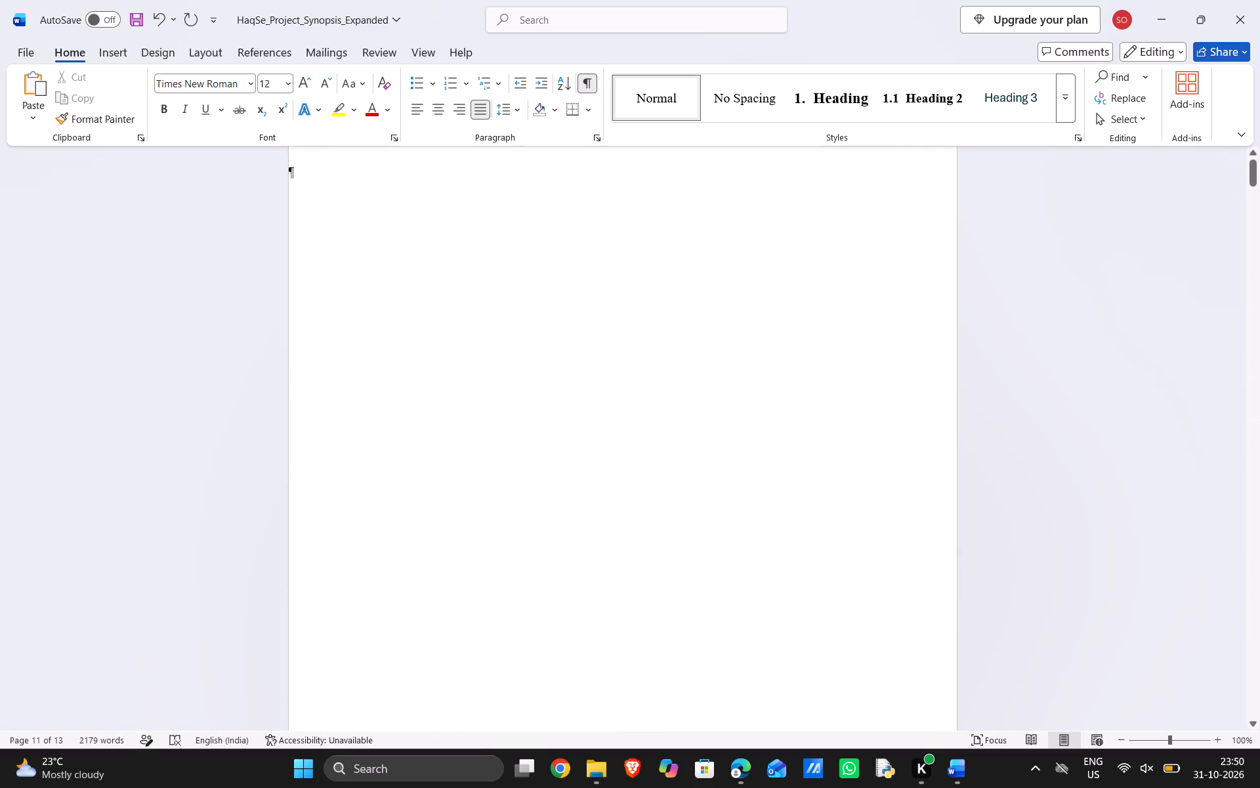
{"action": "scroll", "coordinate": [583, 232], "scroll_direction": "down", "scroll_amount": 5}
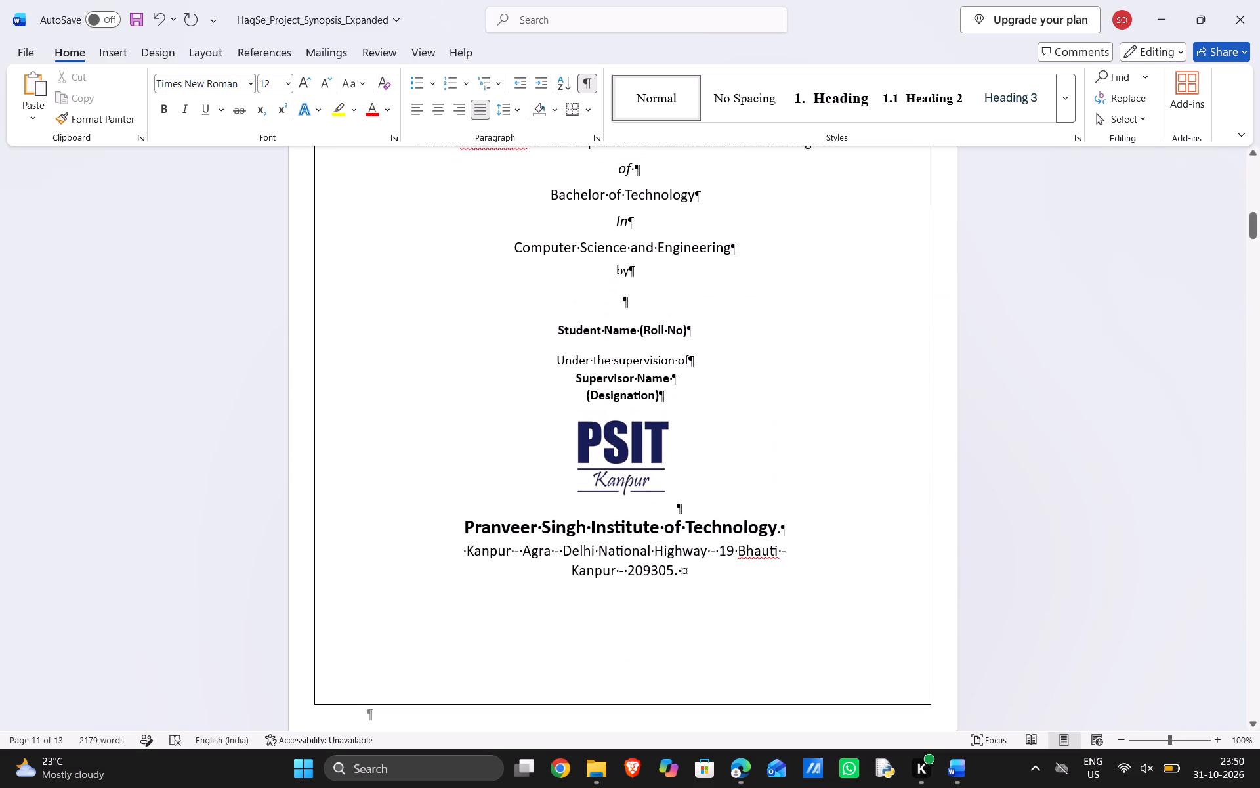
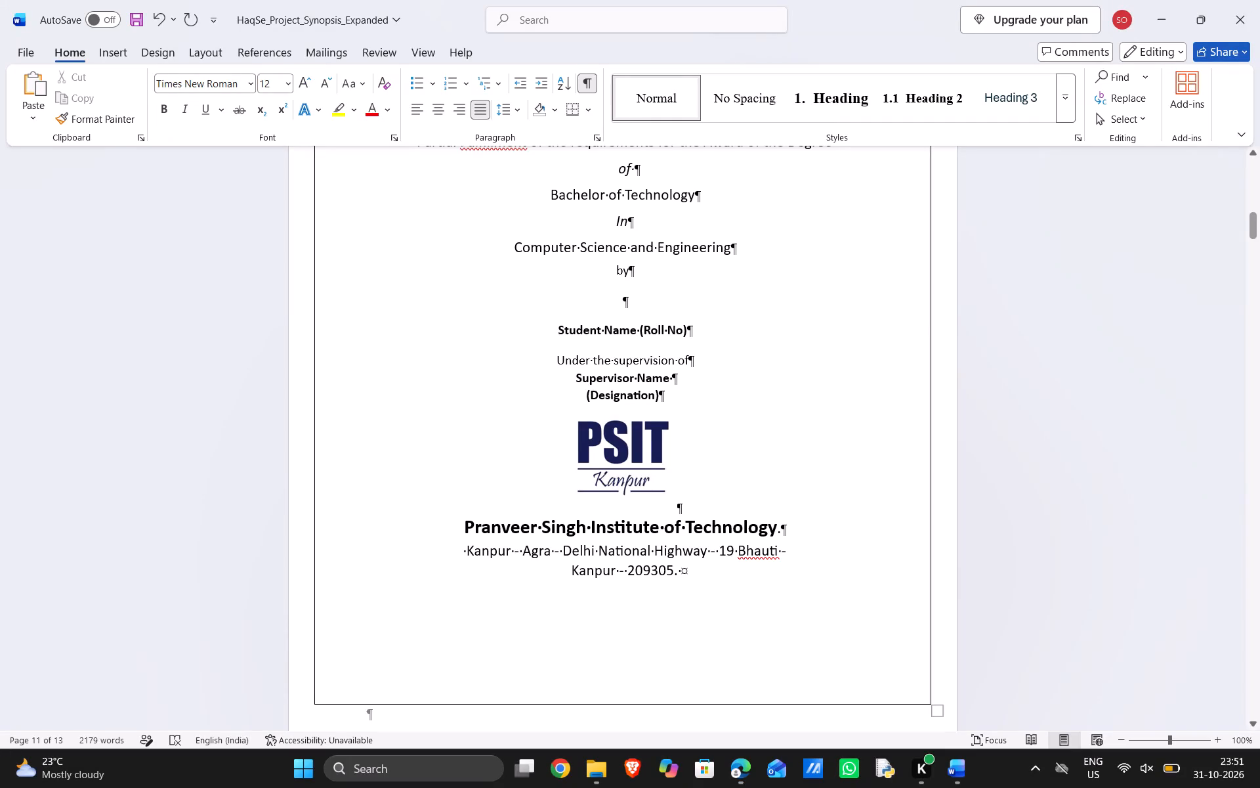
Hide the paragraph marks and other formatting symbols in the document.
{"action": "key", "text": "ctrl+8"}
{"action": "scroll", "coordinate": [685, 462], "scroll_direction": "up", "scroll_amount": 1}
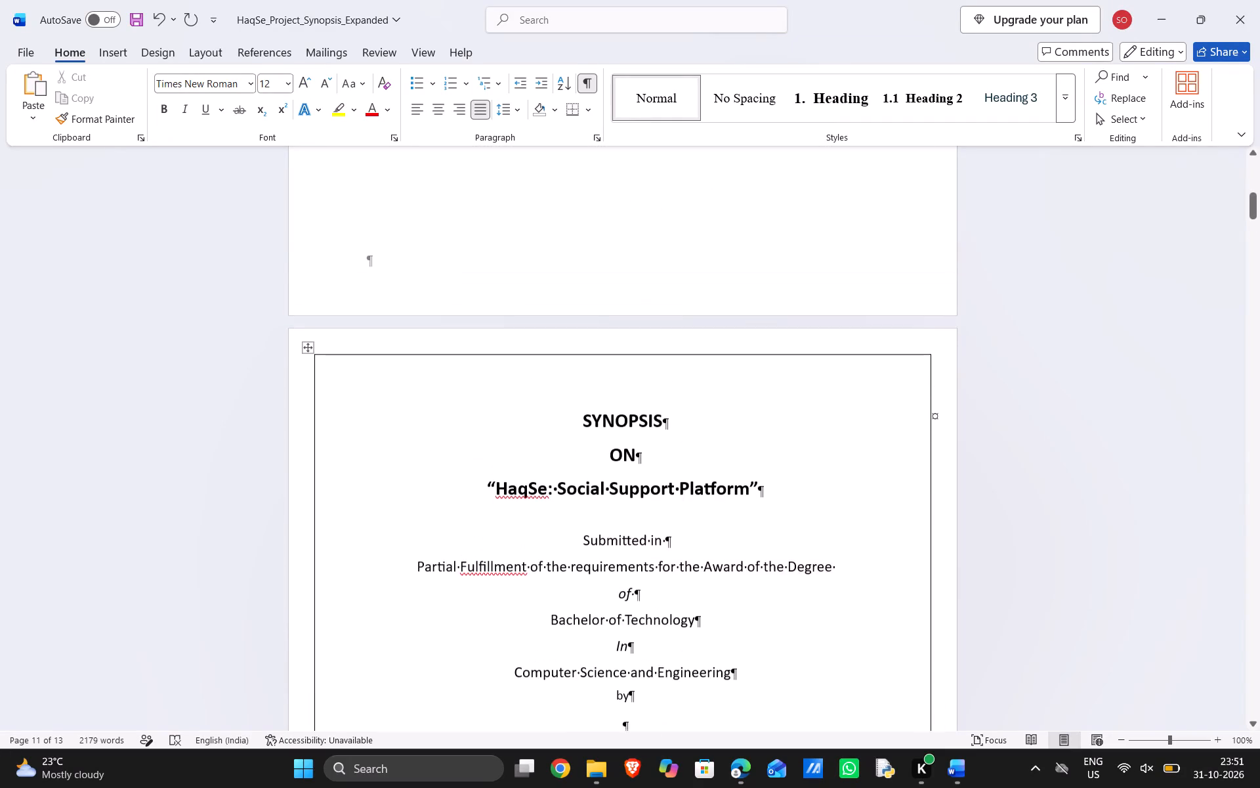
{"action": "scroll", "coordinate": [685, 462], "scroll_direction": "up", "scroll_amount": 1}
{"action": "scroll", "coordinate": [685, 462], "scroll_direction": "down", "scroll_amount": 2}
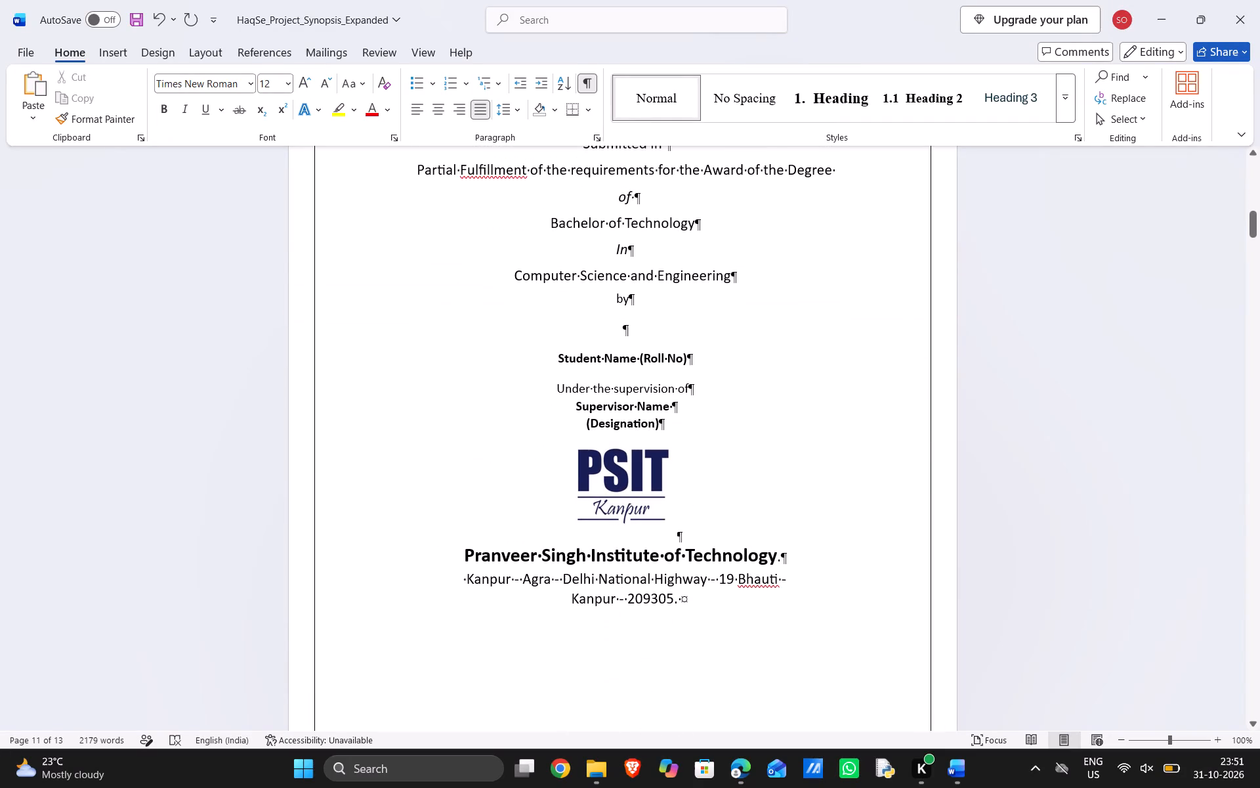
{"action": "key", "text": "ctrl+shift+8"}
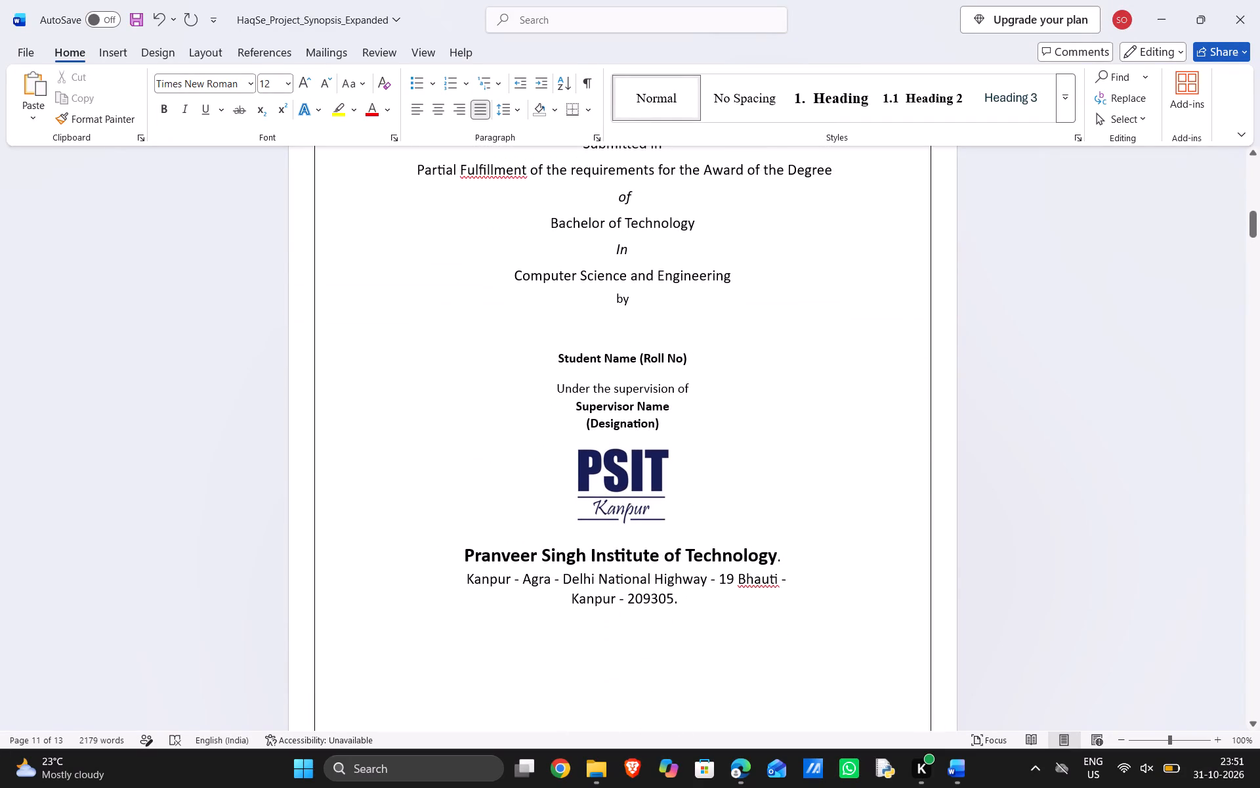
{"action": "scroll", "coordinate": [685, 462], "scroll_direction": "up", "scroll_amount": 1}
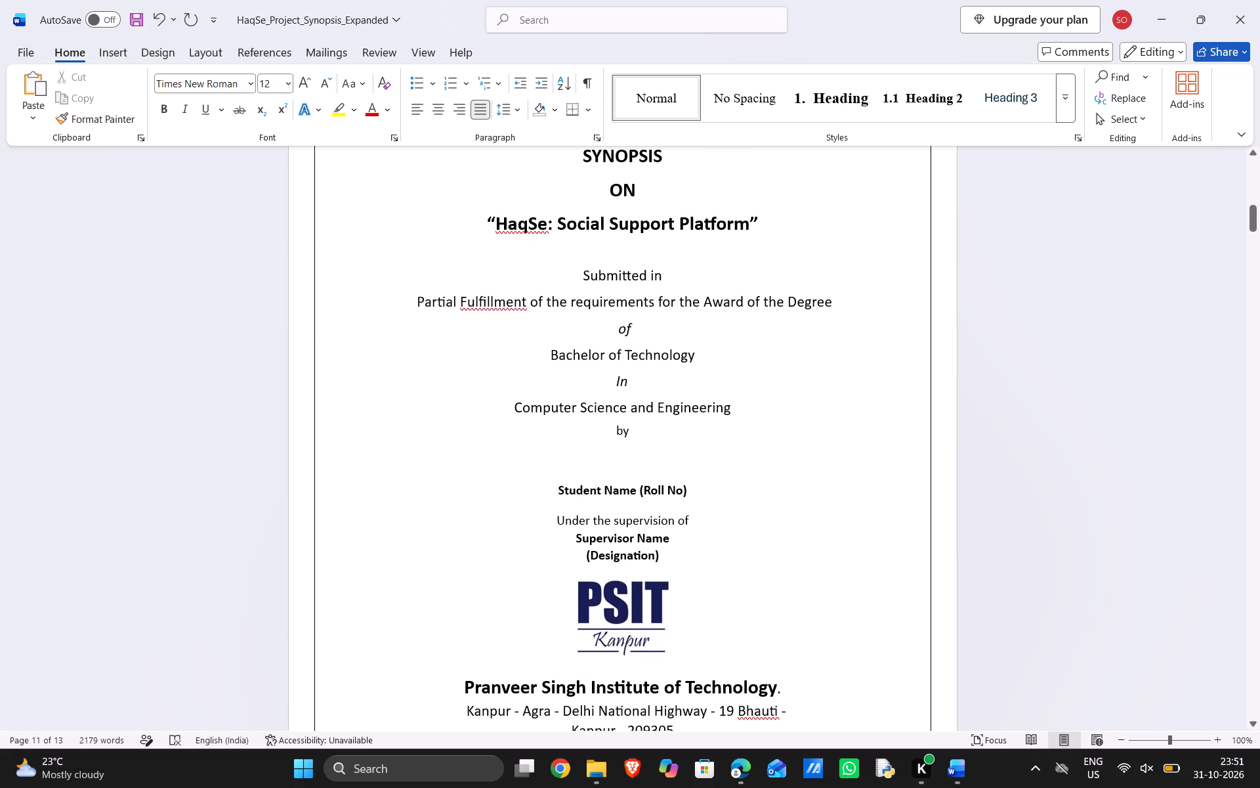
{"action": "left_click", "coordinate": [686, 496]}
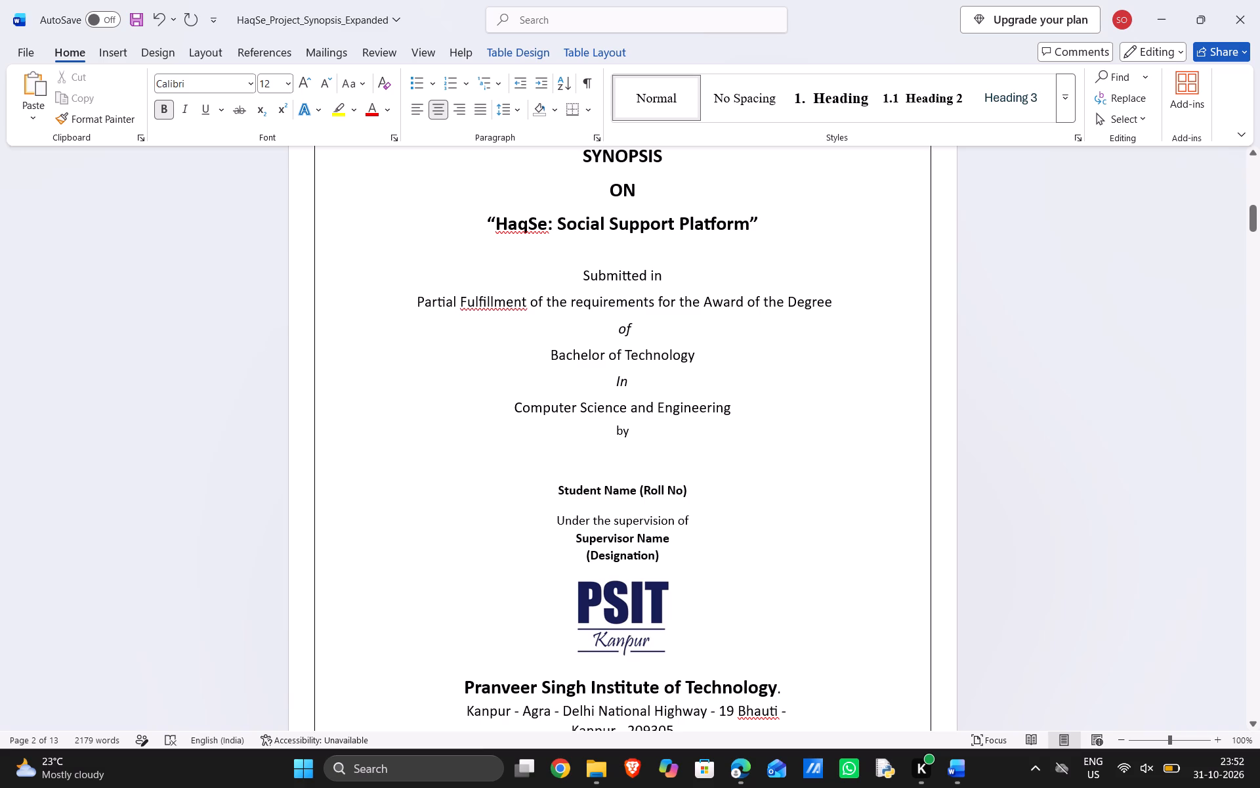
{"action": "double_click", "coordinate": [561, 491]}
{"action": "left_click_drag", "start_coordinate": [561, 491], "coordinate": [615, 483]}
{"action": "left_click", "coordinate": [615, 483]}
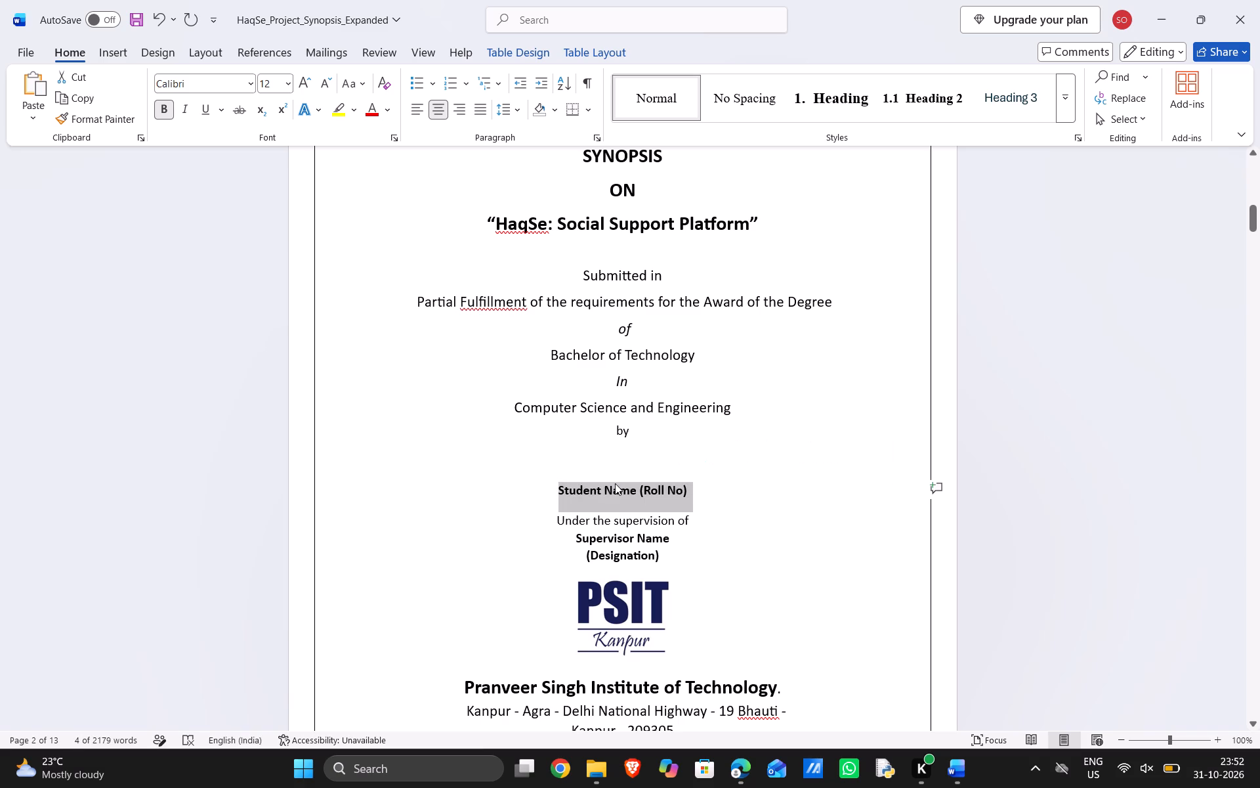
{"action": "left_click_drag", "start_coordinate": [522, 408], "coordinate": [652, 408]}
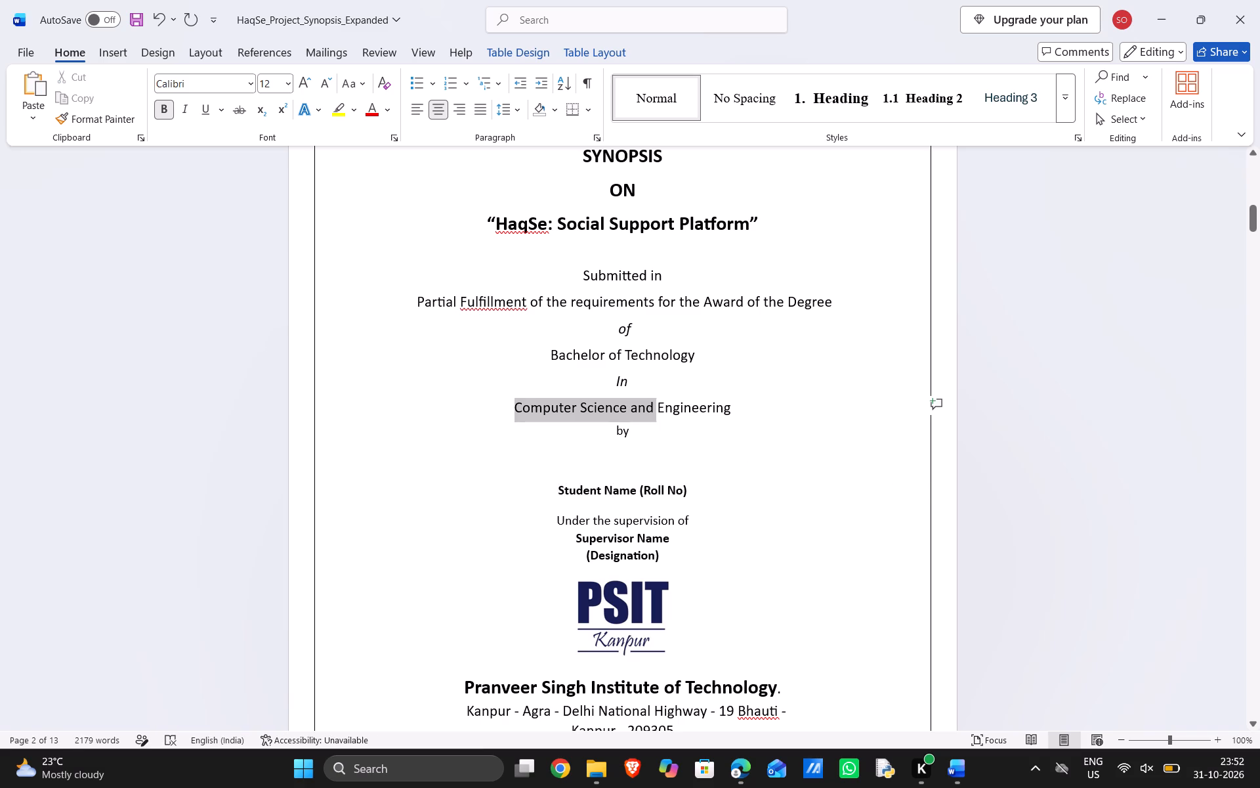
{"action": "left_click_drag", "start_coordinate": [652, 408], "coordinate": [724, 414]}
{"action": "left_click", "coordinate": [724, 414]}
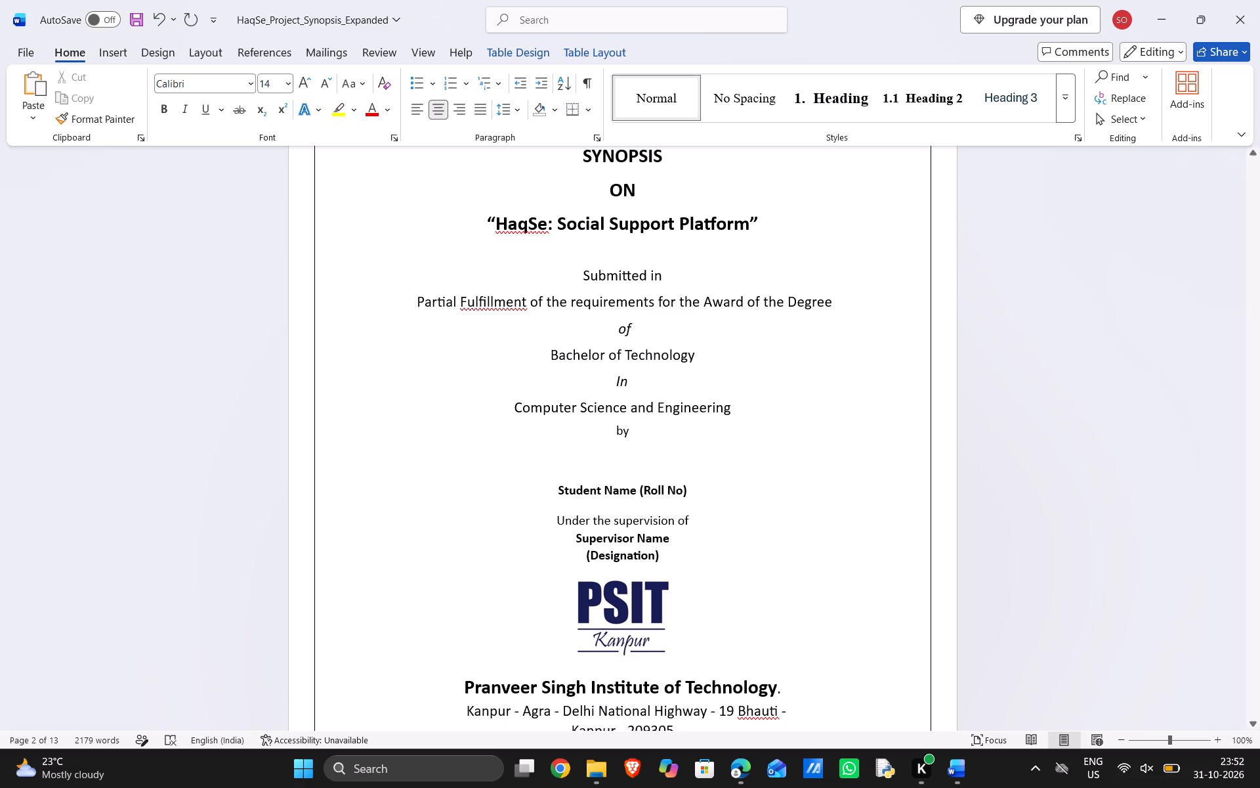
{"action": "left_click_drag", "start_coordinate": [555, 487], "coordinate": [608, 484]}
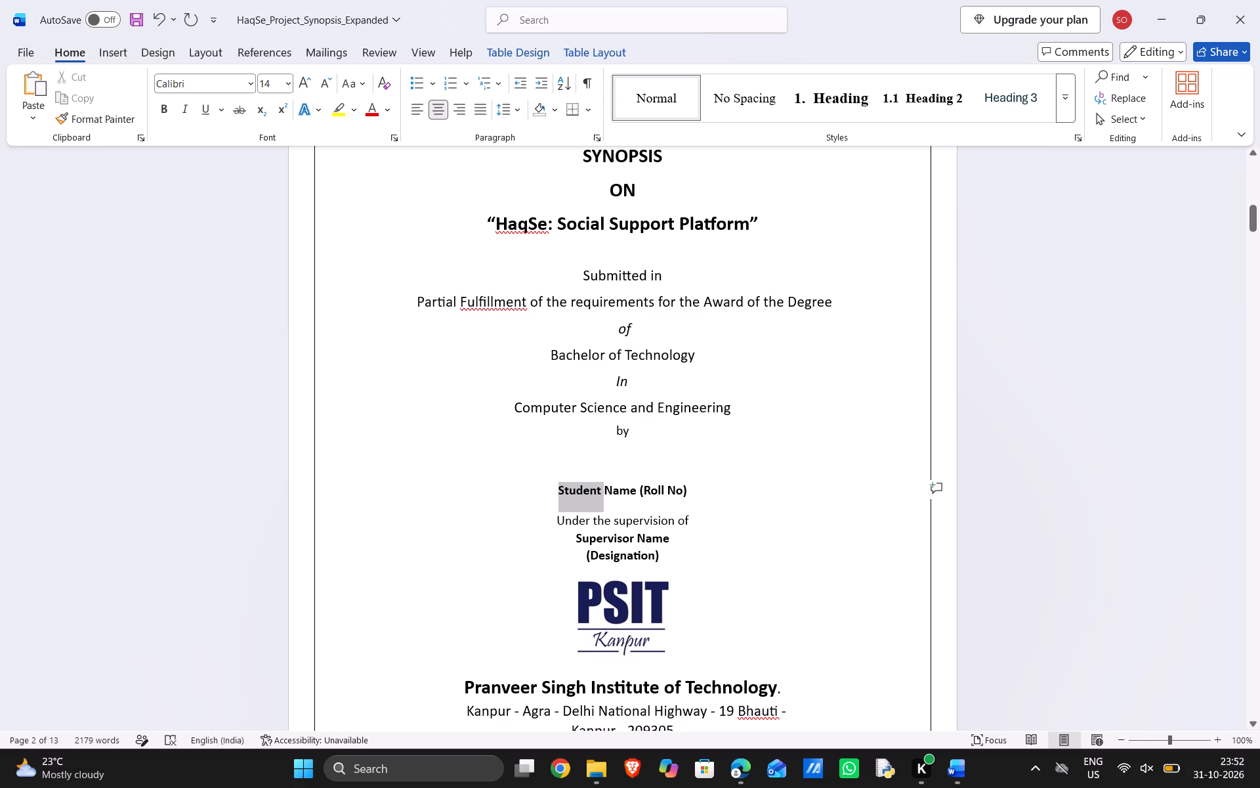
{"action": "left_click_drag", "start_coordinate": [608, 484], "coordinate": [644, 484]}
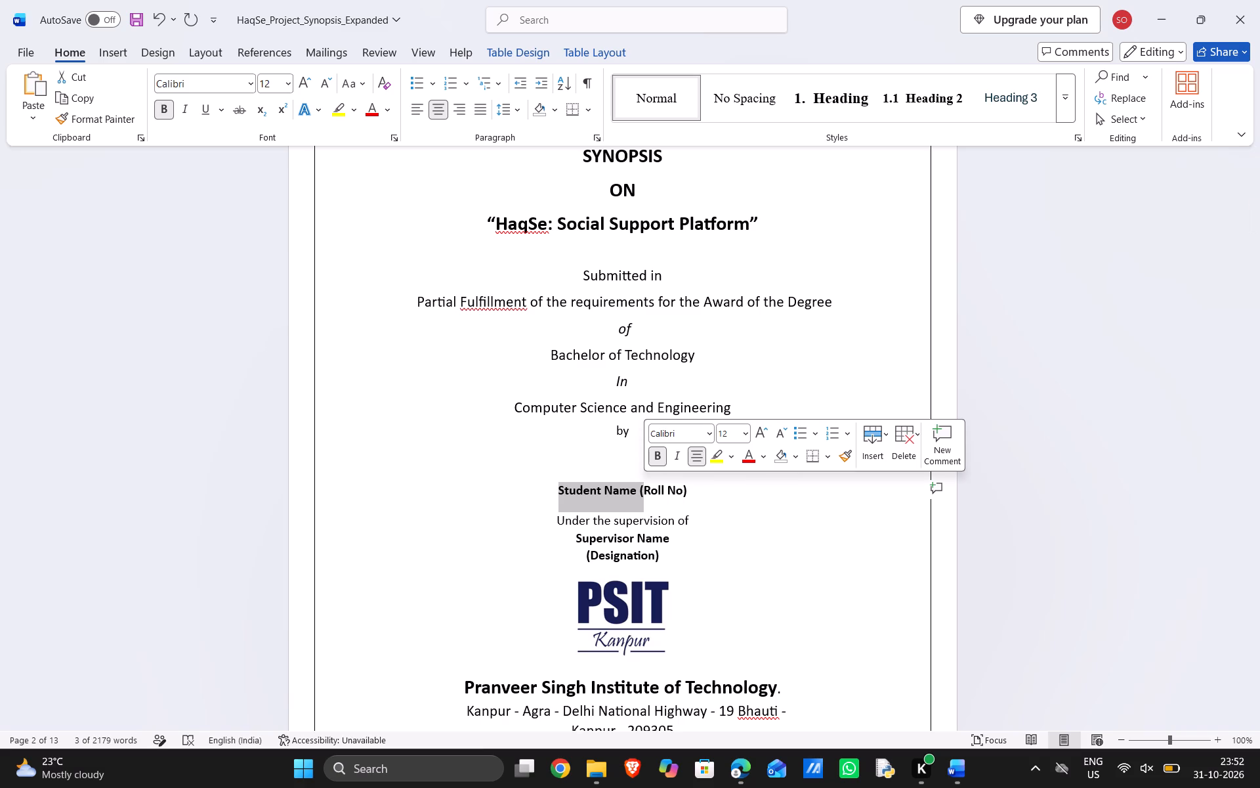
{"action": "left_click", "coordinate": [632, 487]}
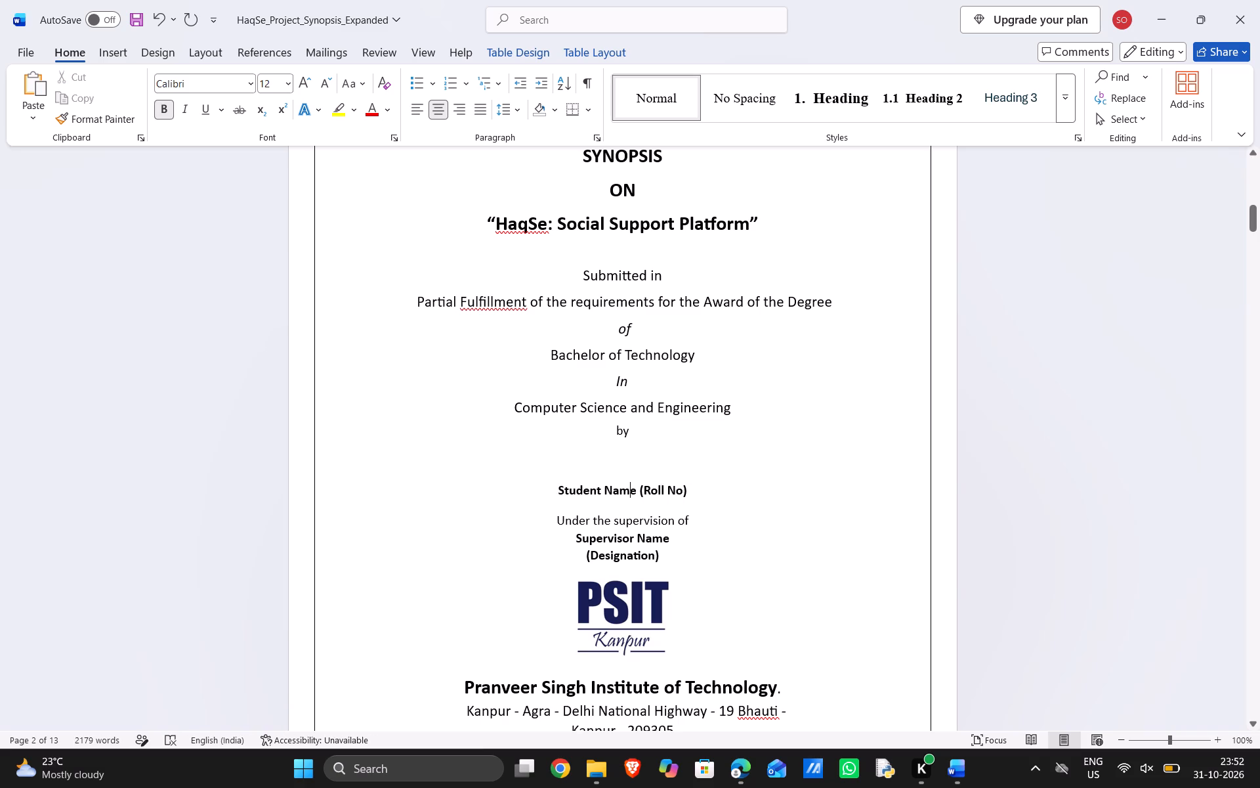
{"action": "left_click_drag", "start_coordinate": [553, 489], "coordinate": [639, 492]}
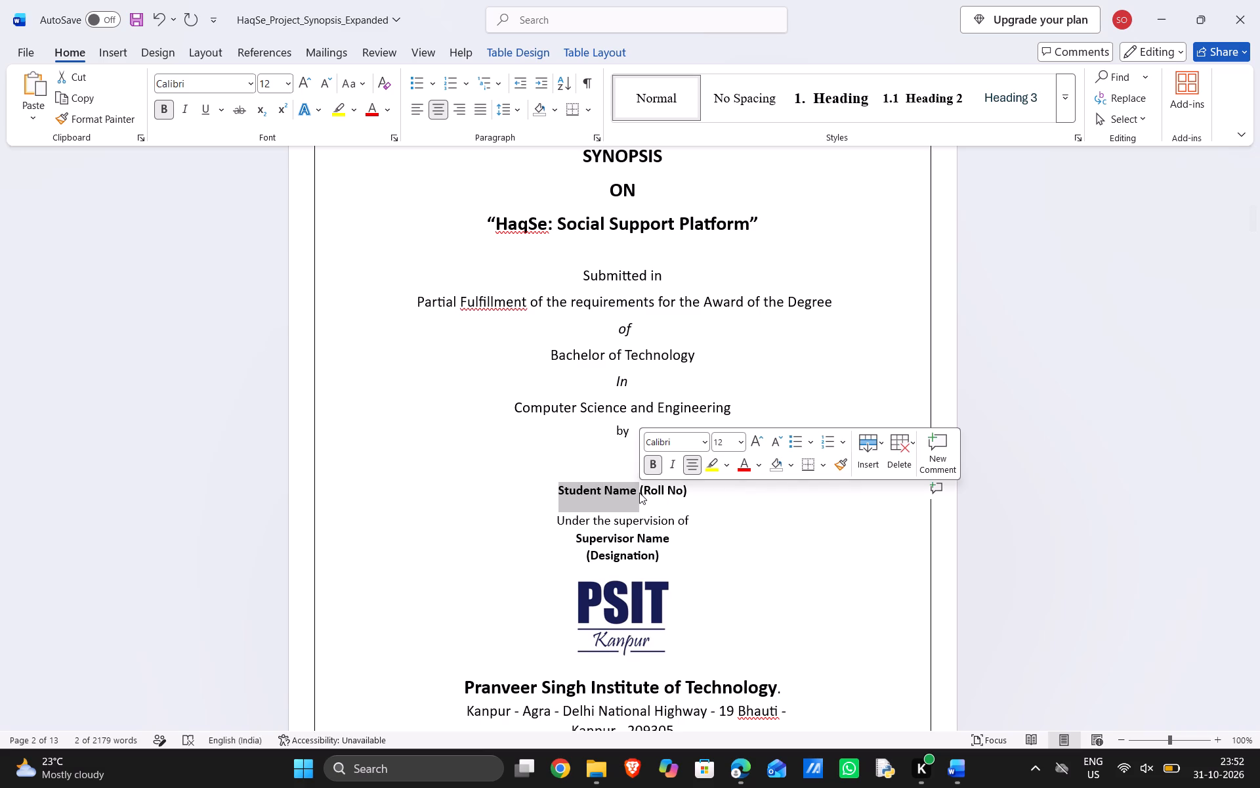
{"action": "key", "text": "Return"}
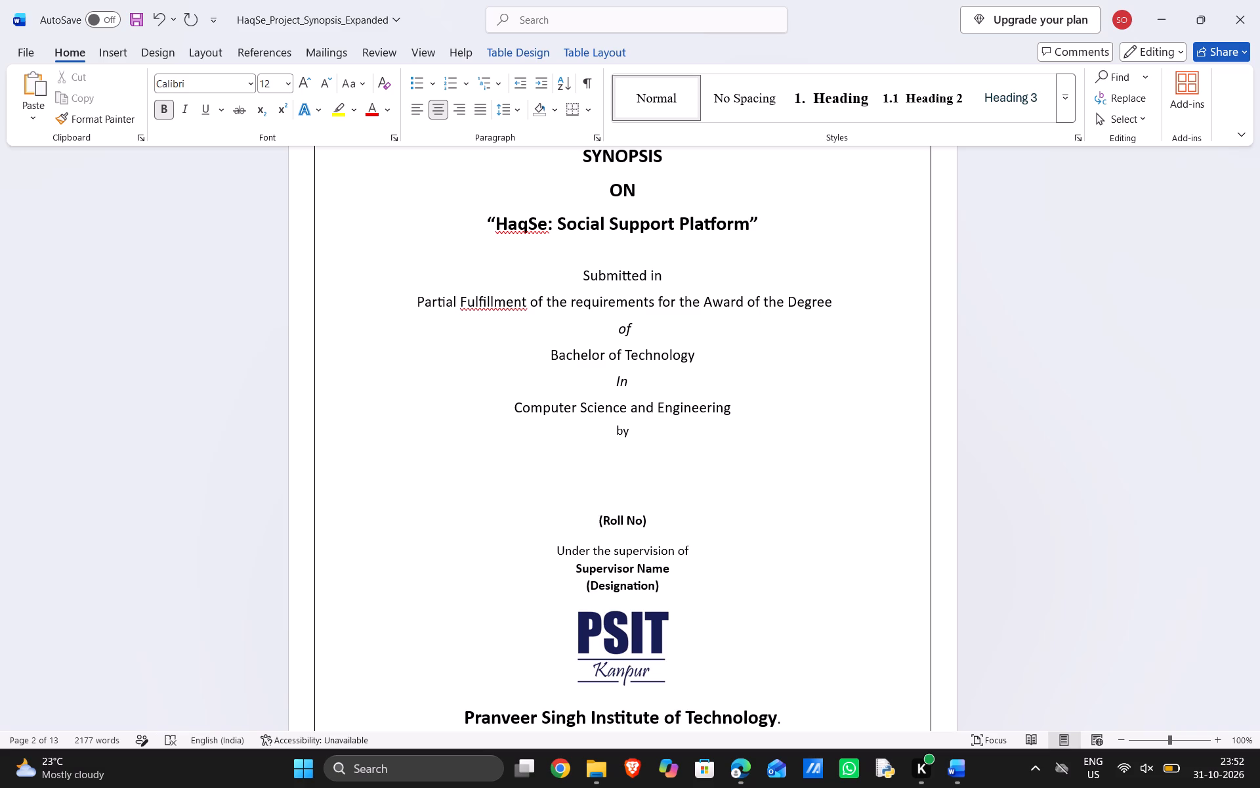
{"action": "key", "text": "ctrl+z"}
Add a spaced dash and the student's name after the Student Name label on the cover page.
{"action": "left_click", "coordinate": [618, 487]}
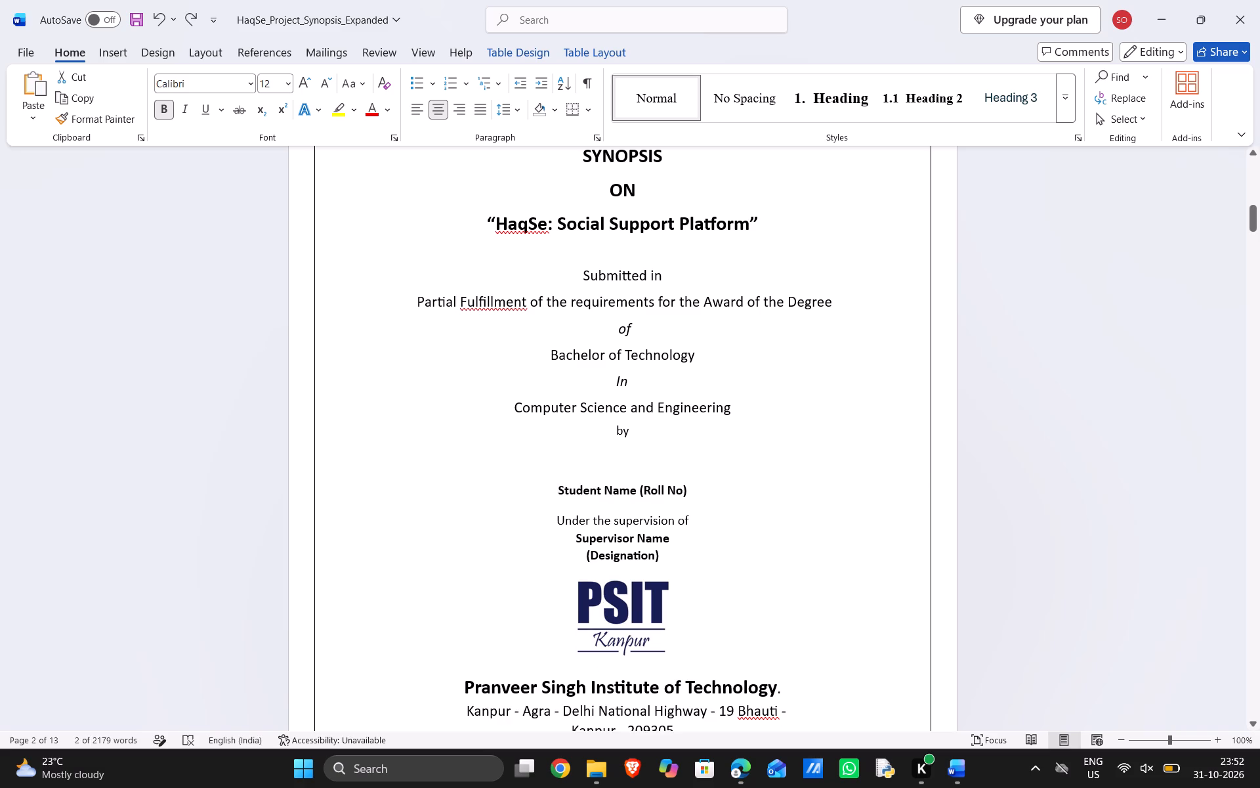
{"action": "left_click", "coordinate": [642, 489]}
{"action": "left_click", "coordinate": [636, 490]}
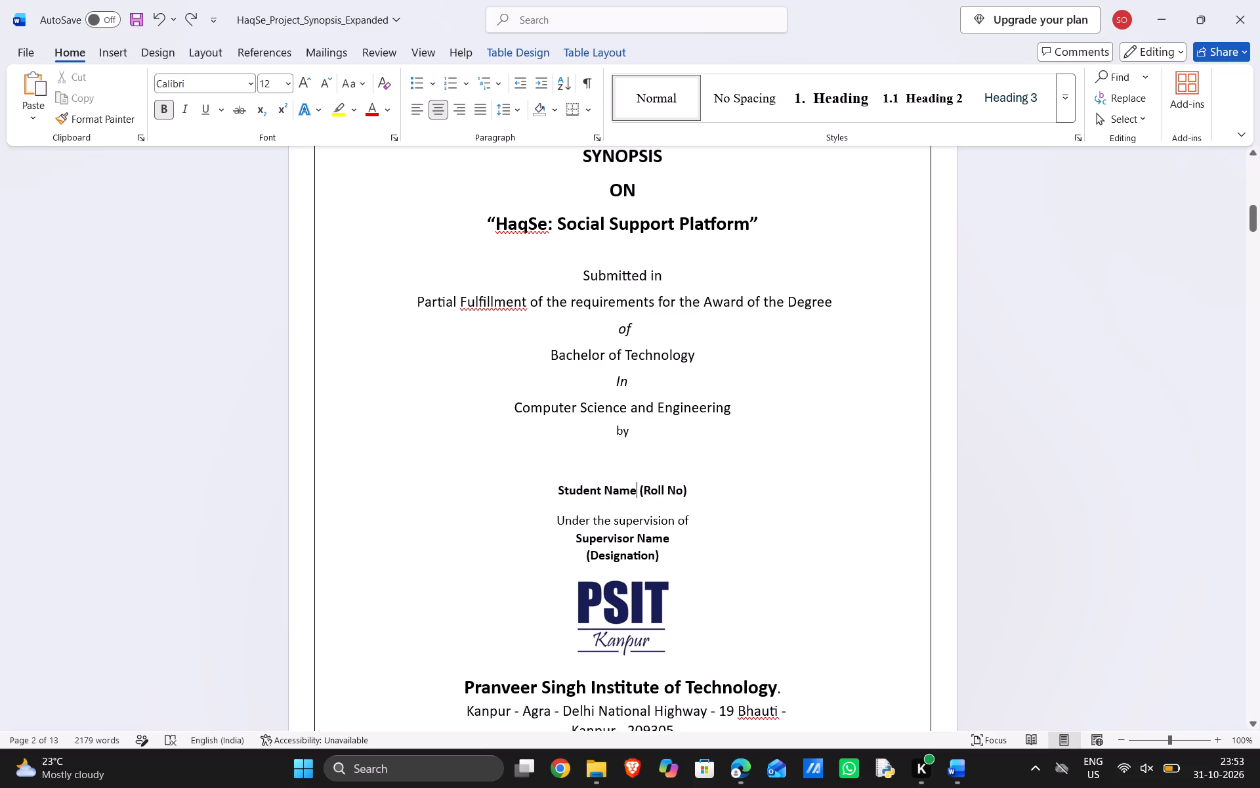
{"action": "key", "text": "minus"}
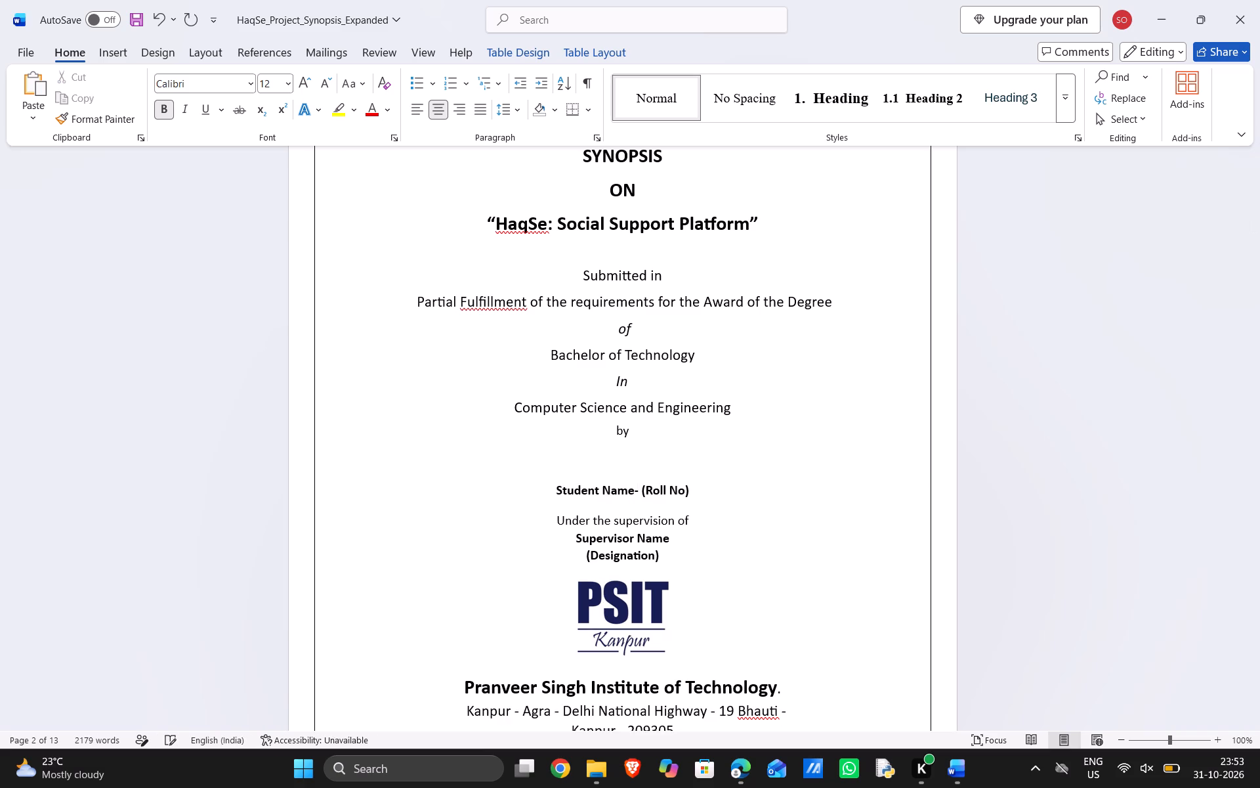
{"action": "key", "text": "Left"}
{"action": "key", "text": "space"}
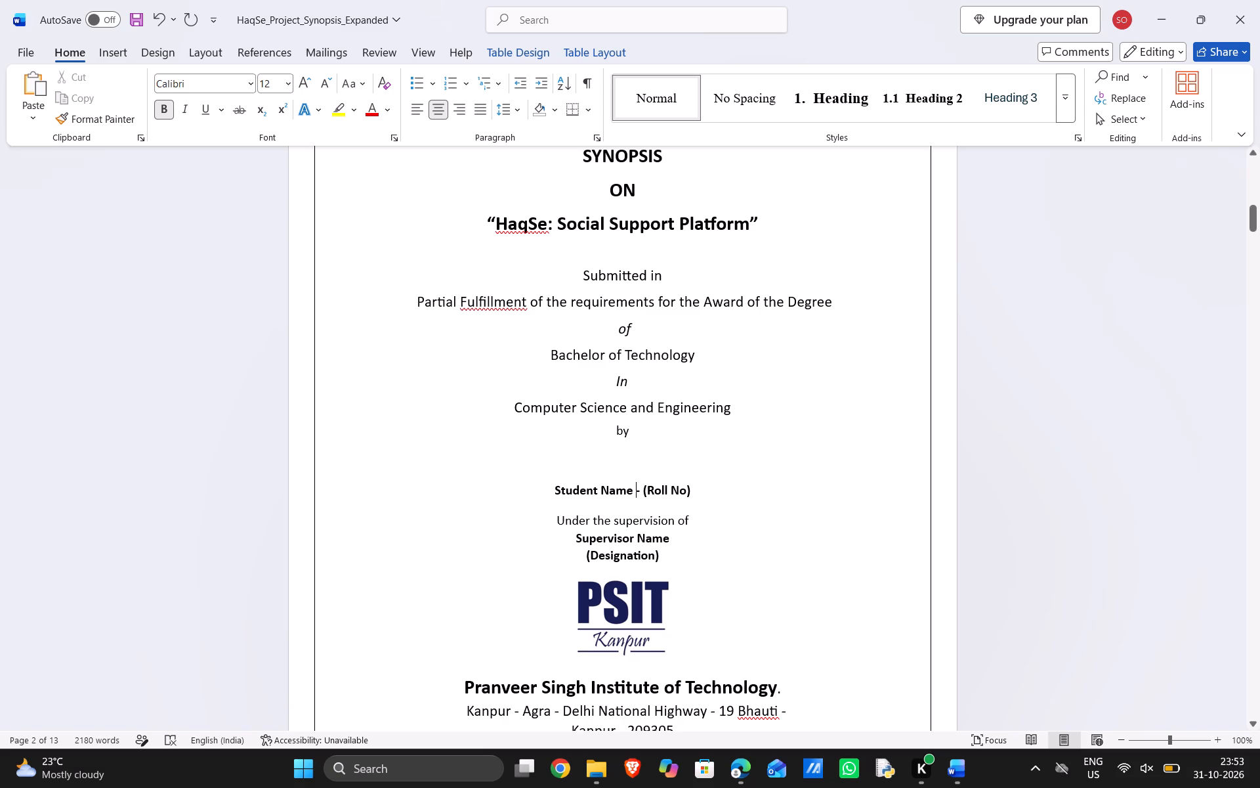
{"action": "key", "text": "Right"}
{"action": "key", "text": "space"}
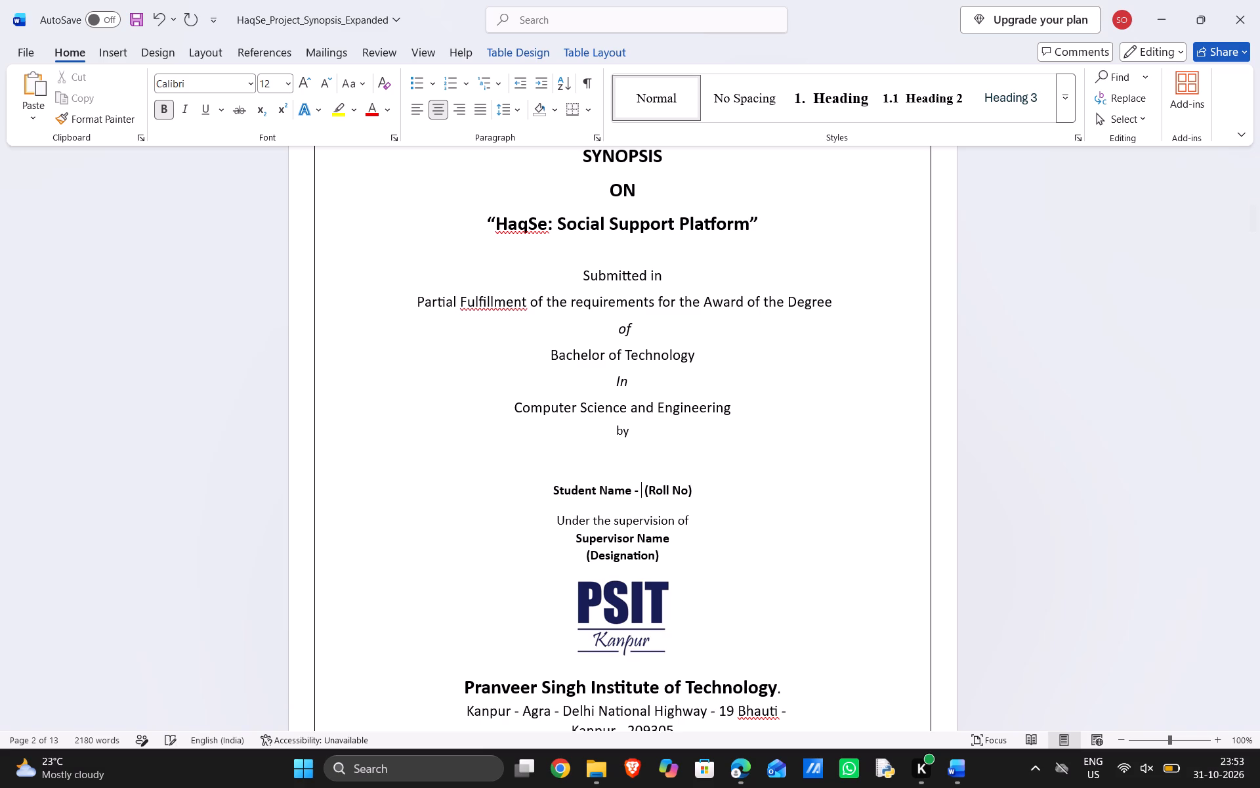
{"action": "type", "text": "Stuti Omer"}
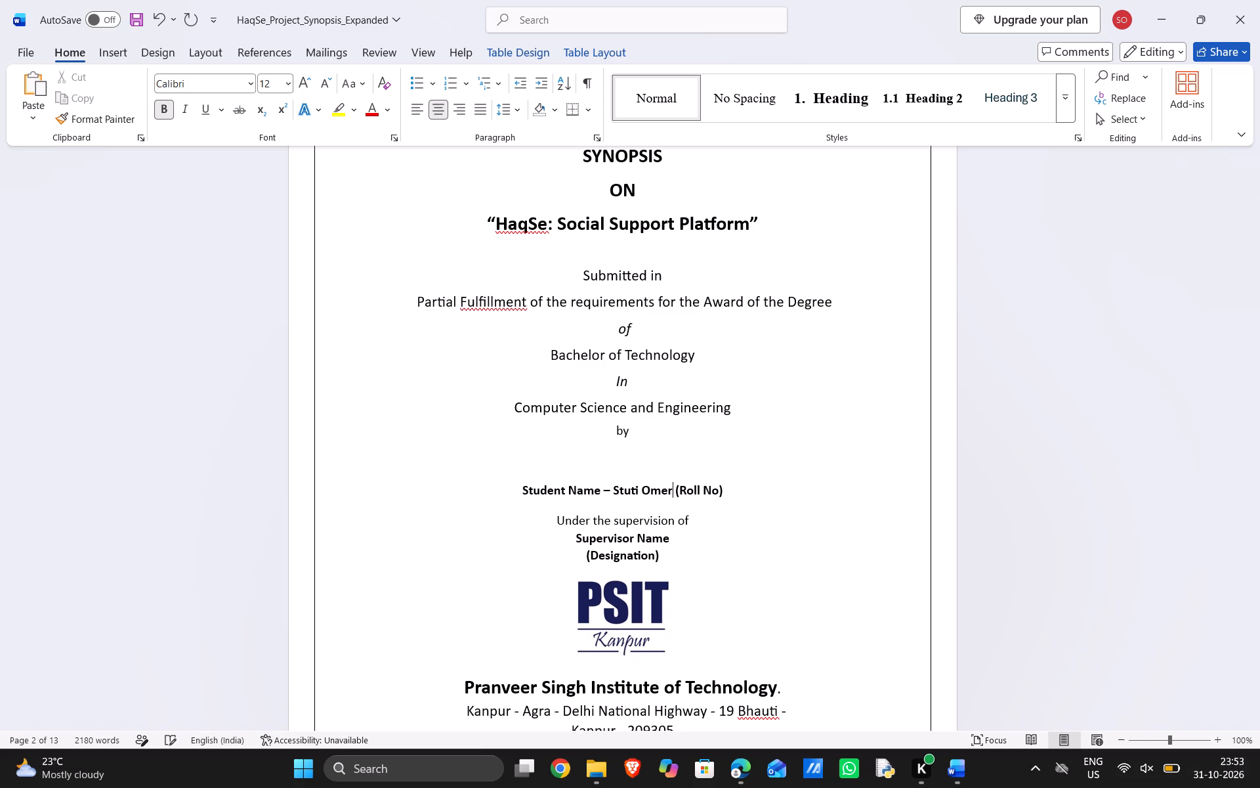
Put the (Roll No) placeholder on its own line below the student name, uncentred and shifted inward with spaces.
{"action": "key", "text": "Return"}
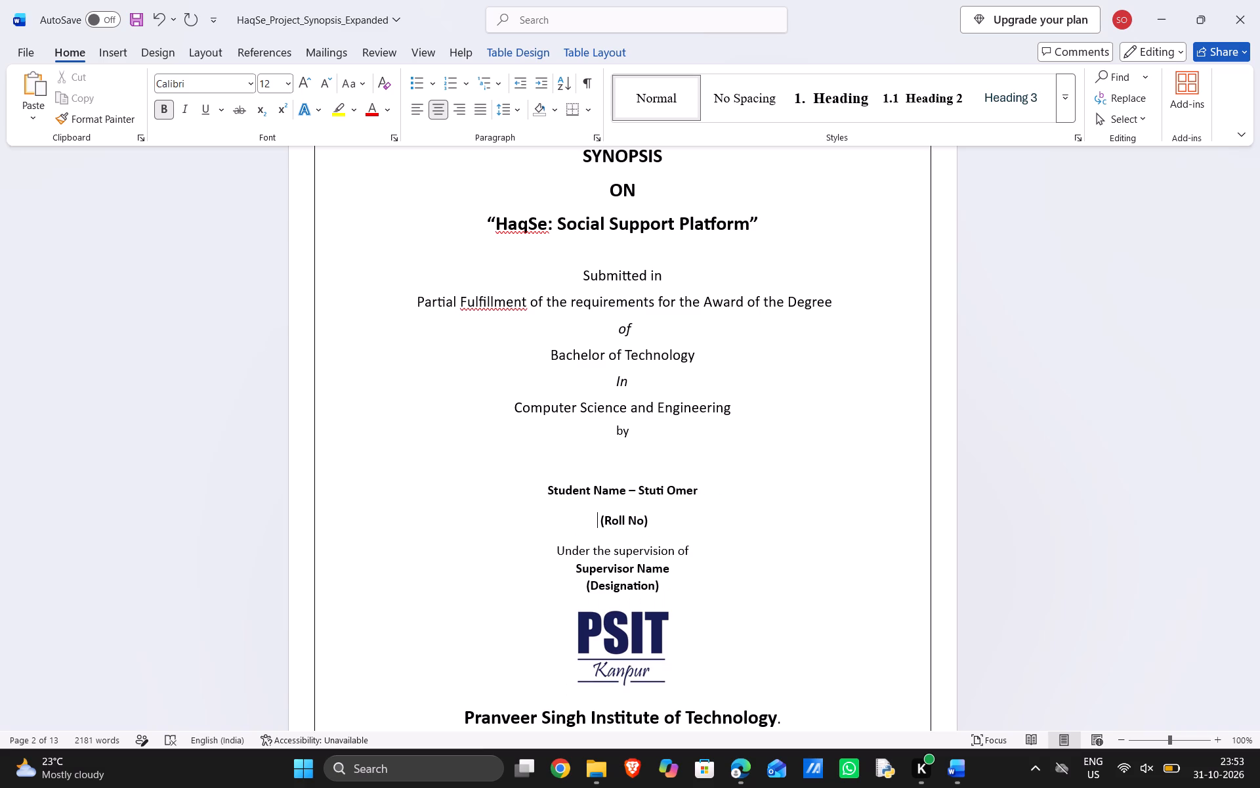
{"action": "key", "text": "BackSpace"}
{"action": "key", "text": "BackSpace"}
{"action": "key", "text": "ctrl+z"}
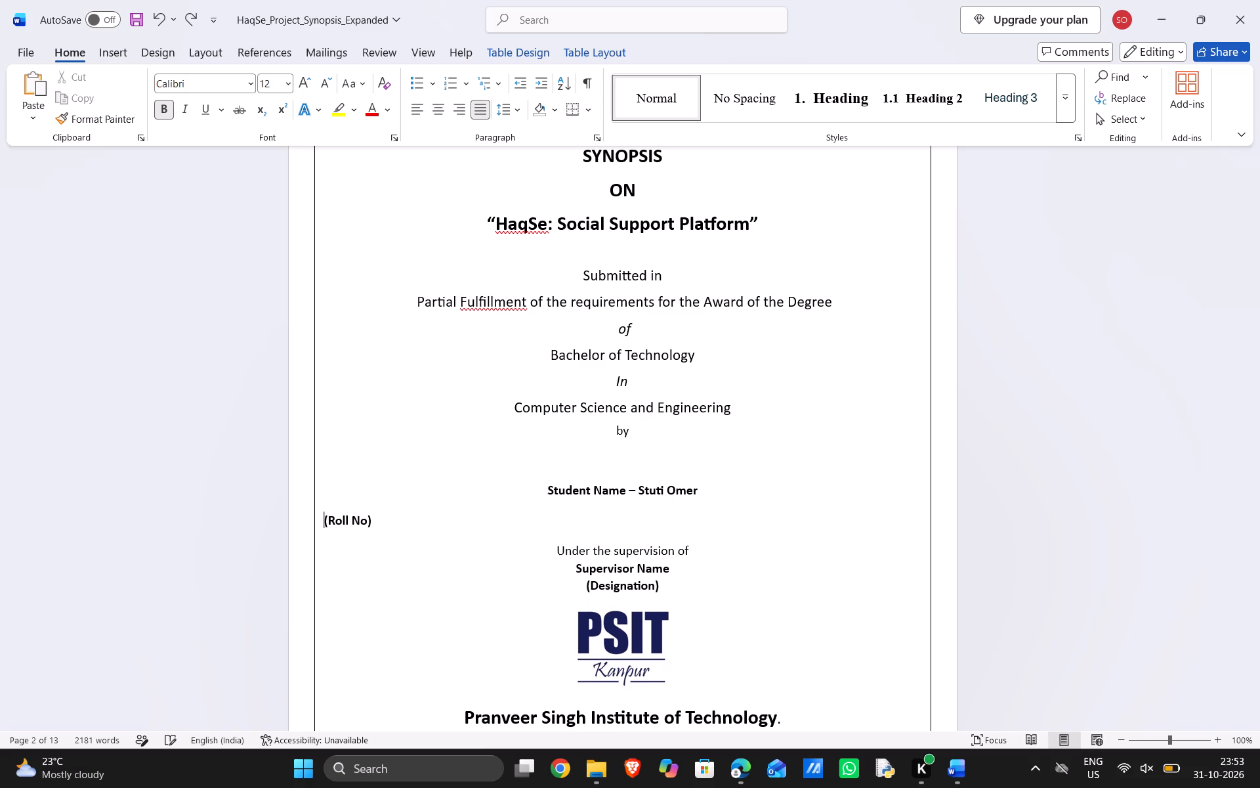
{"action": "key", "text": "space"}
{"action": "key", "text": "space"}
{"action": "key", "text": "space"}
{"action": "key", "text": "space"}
Move the student name line up to a new line directly beneath "by" on the cover page.
{"action": "scroll", "coordinate": [638, 486], "scroll_direction": "down", "scroll_amount": 1}
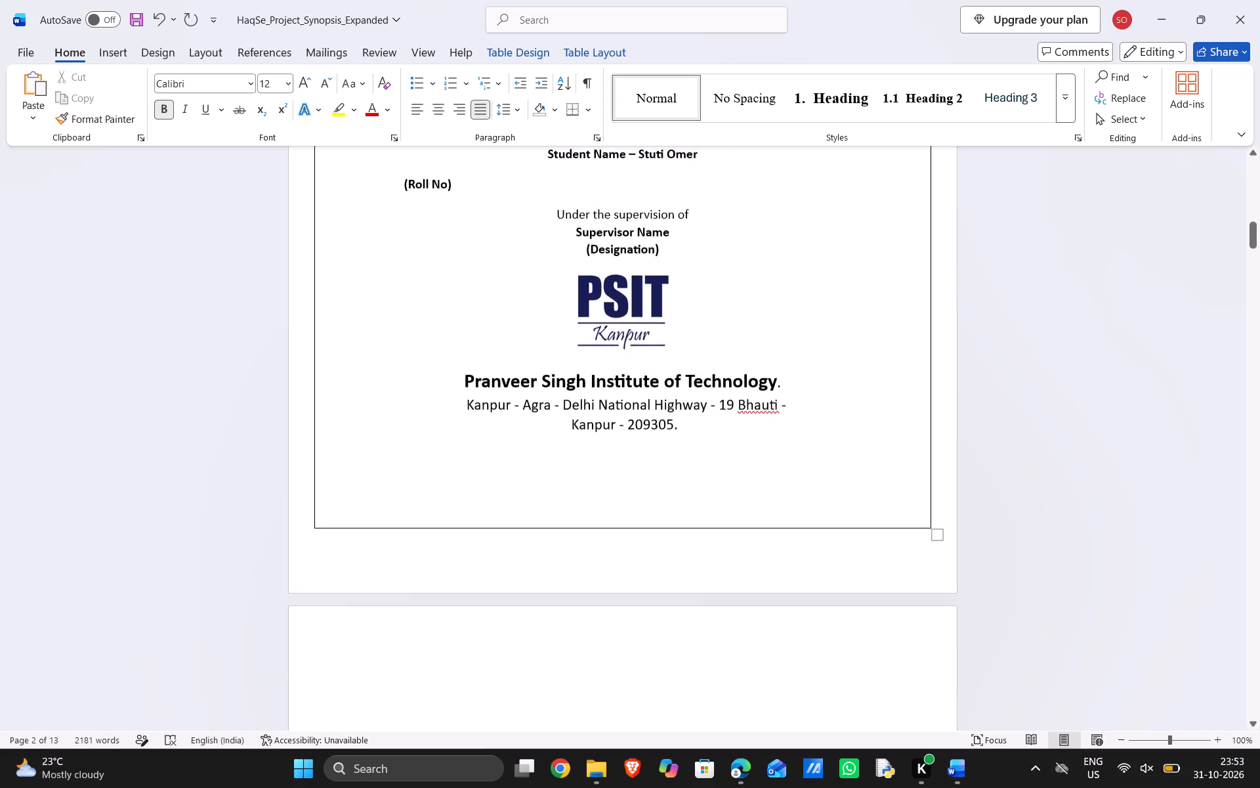
{"action": "scroll", "coordinate": [638, 486], "scroll_direction": "down", "scroll_amount": 1}
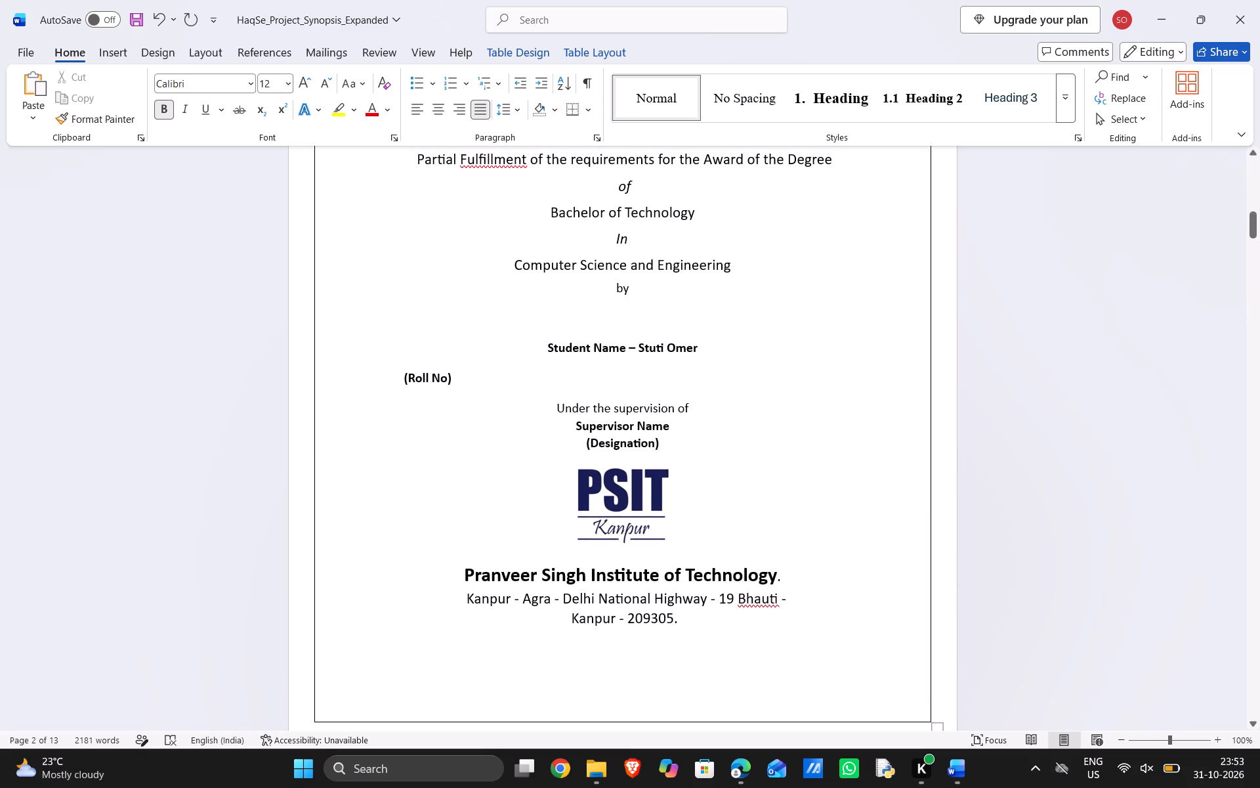
{"action": "left_click", "coordinate": [545, 345]}
{"action": "left_click_drag", "start_coordinate": [549, 347], "coordinate": [682, 350]}
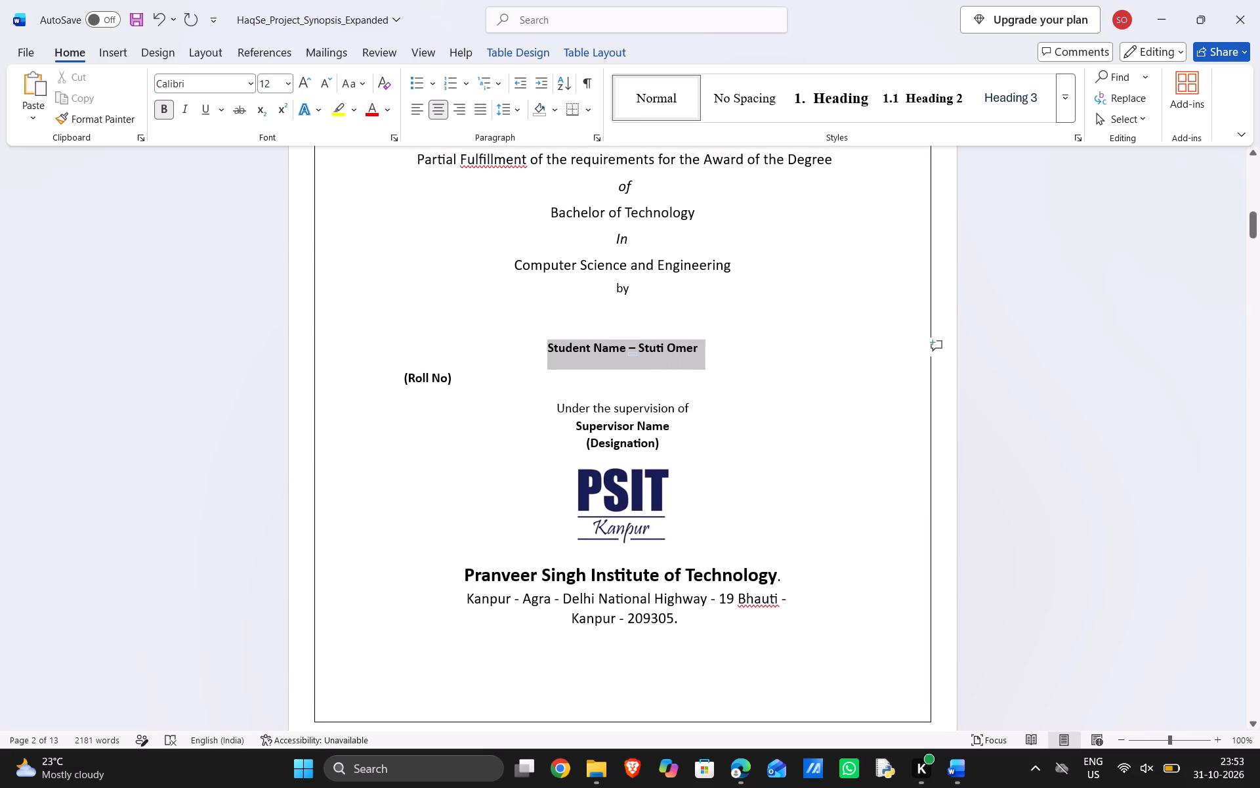
{"action": "left_click_drag", "start_coordinate": [682, 350], "coordinate": [696, 341]}
{"action": "key", "text": "ctrl+c"}
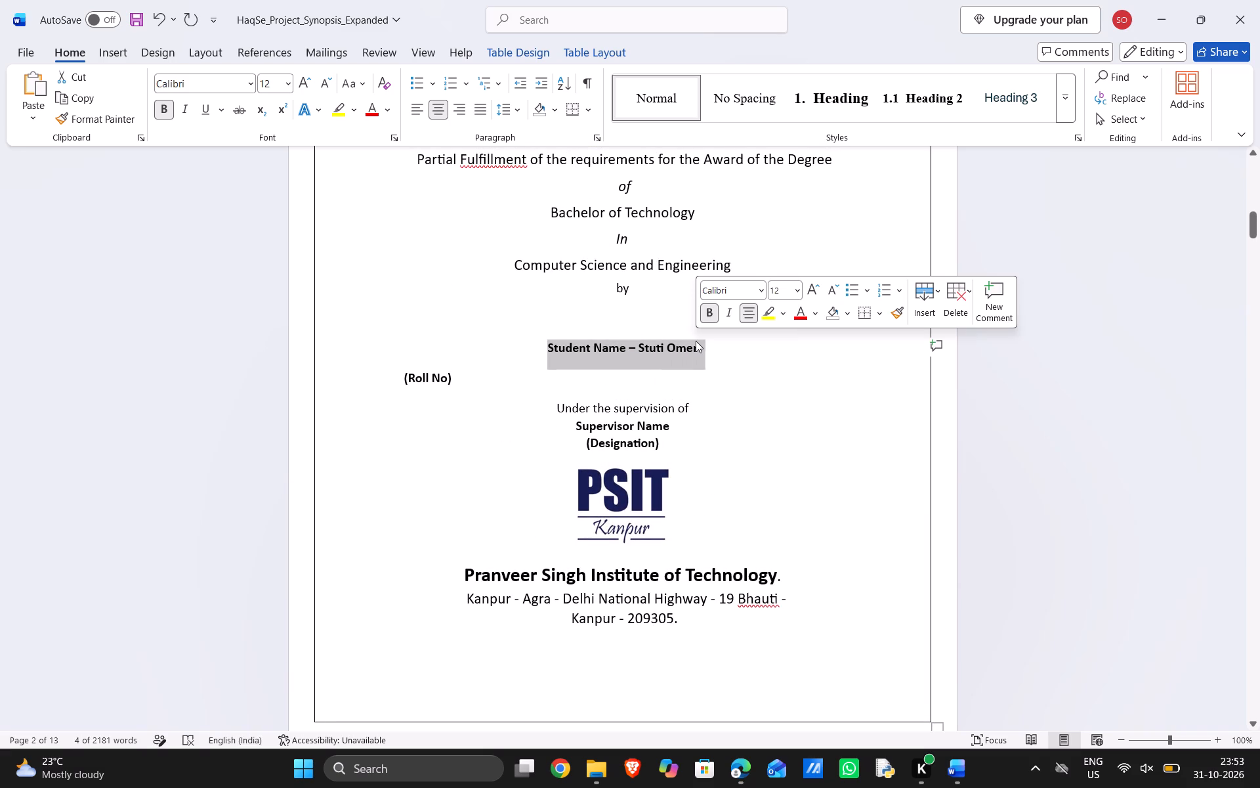
{"action": "key", "text": "ctrl+x"}
{"action": "left_click", "coordinate": [560, 318]}
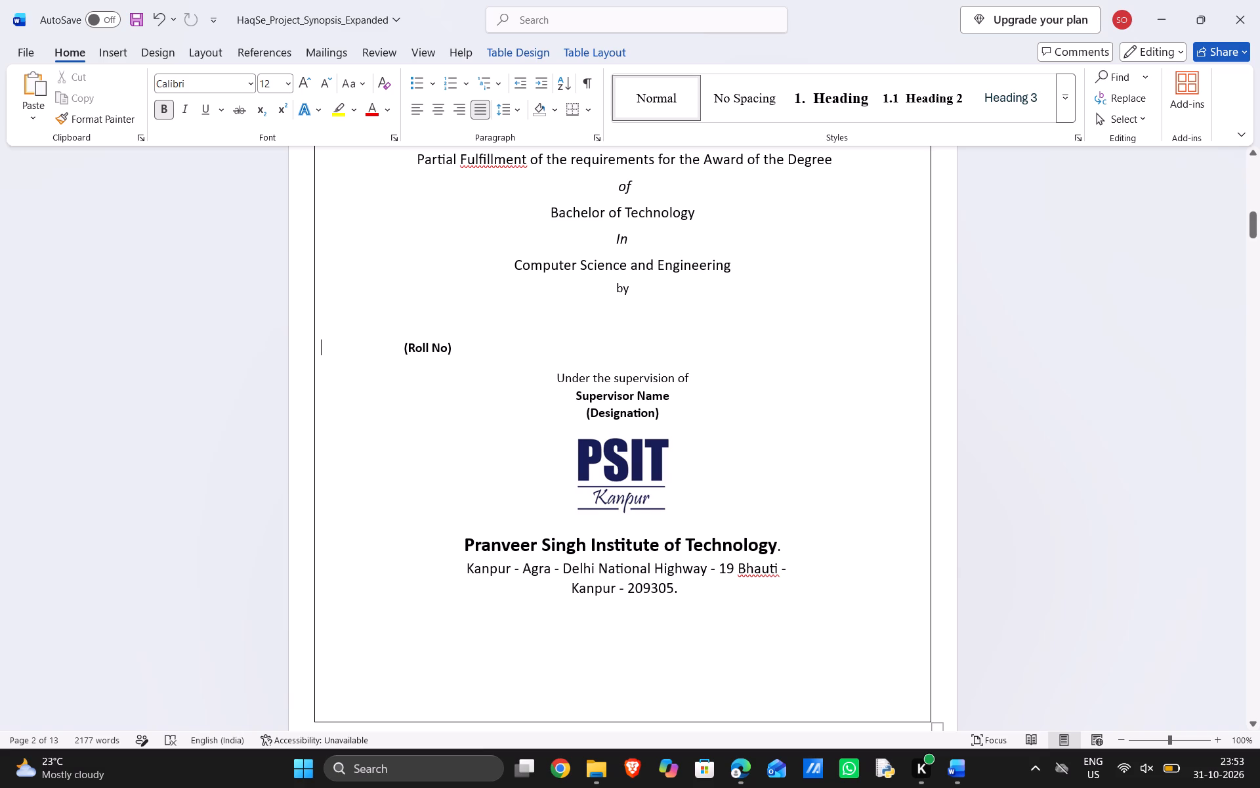
{"action": "left_click", "coordinate": [557, 307]}
{"action": "key", "text": "Right"}
{"action": "key", "text": "Right"}
{"action": "key", "text": "Return"}
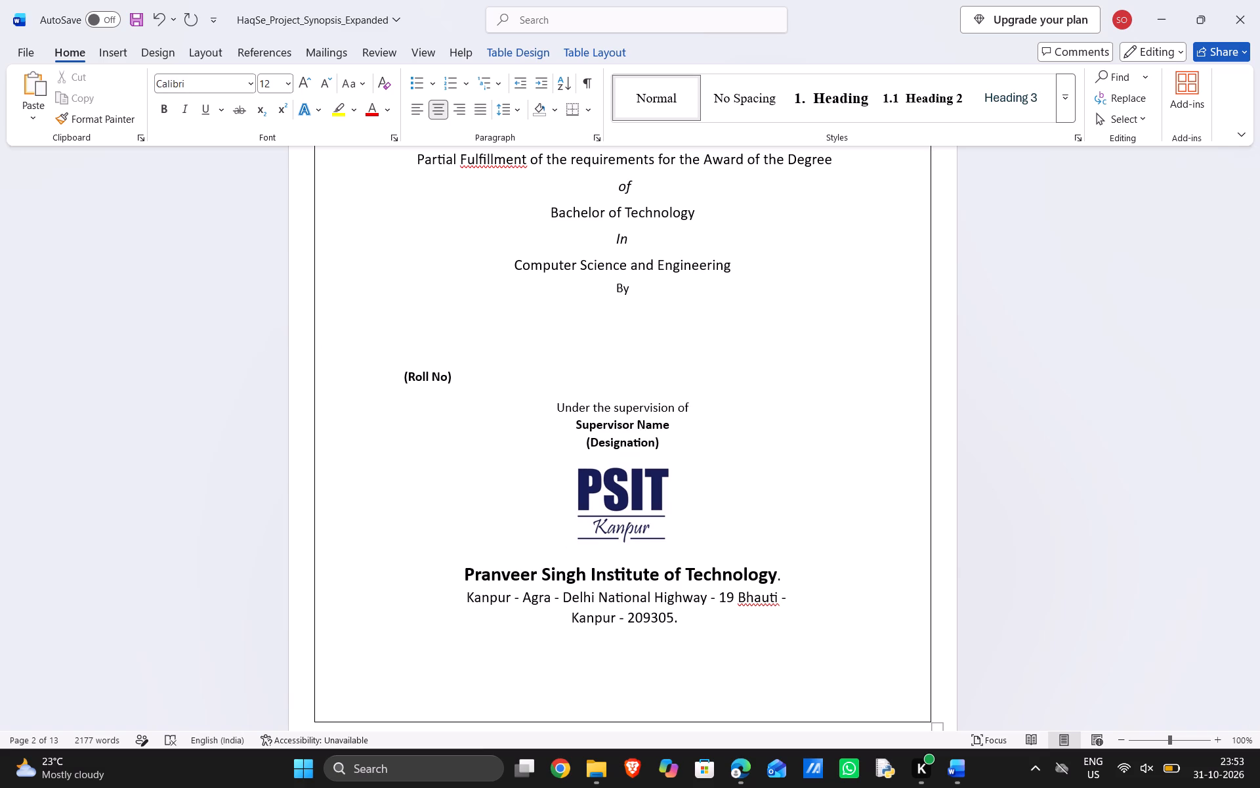
{"action": "key", "text": "ctrl+v"}
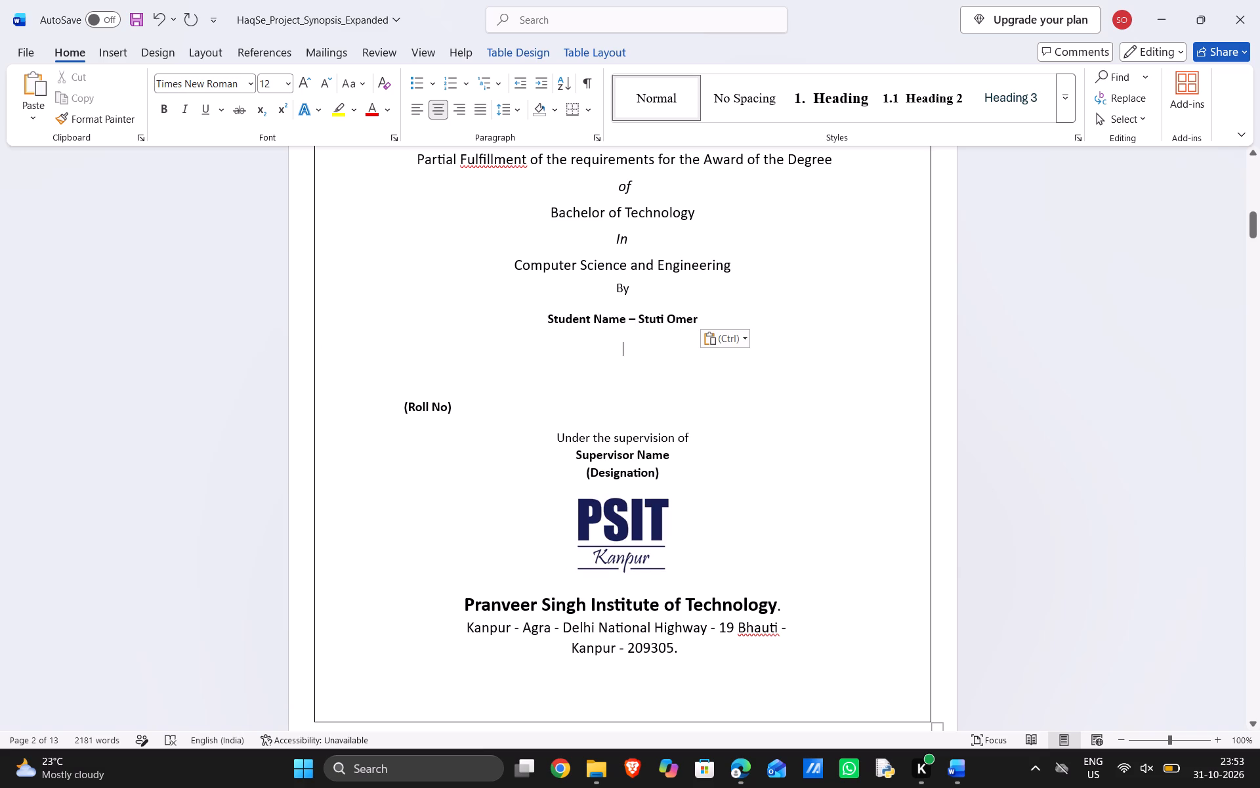
{"action": "left_click", "coordinate": [564, 312]}
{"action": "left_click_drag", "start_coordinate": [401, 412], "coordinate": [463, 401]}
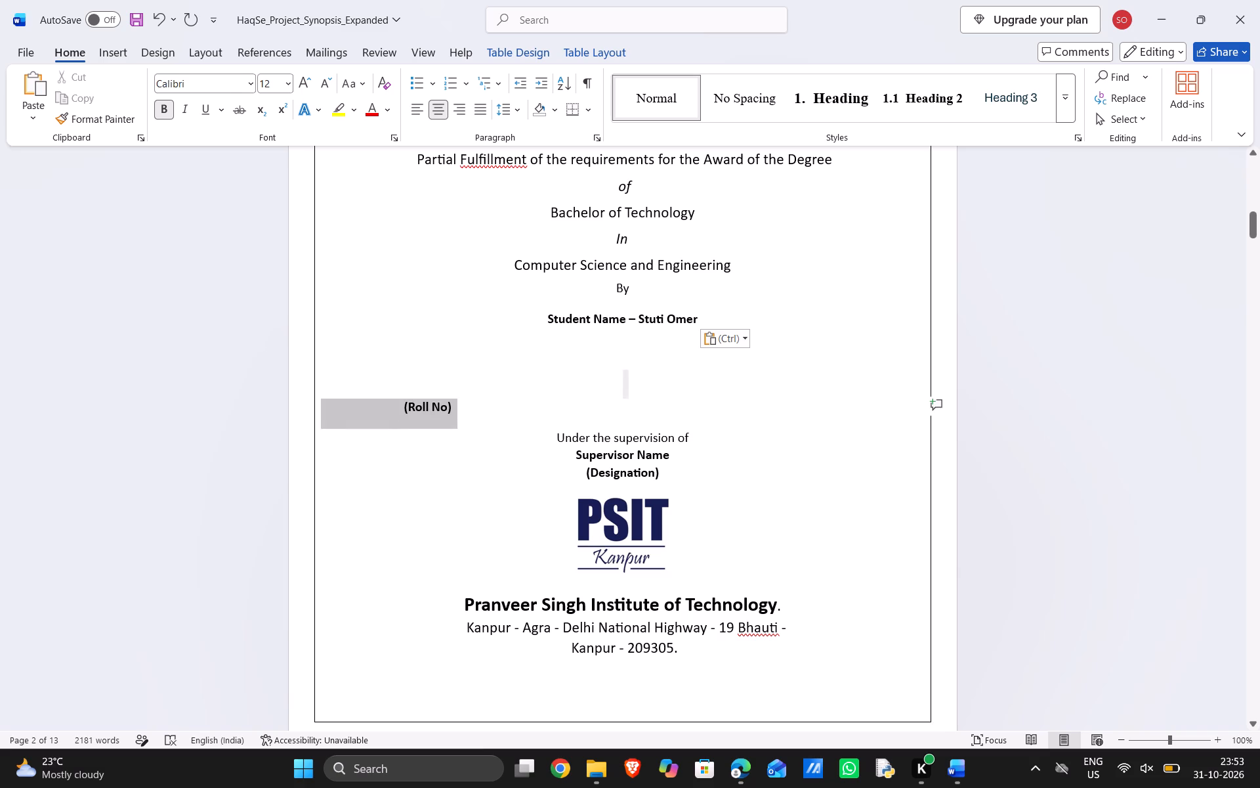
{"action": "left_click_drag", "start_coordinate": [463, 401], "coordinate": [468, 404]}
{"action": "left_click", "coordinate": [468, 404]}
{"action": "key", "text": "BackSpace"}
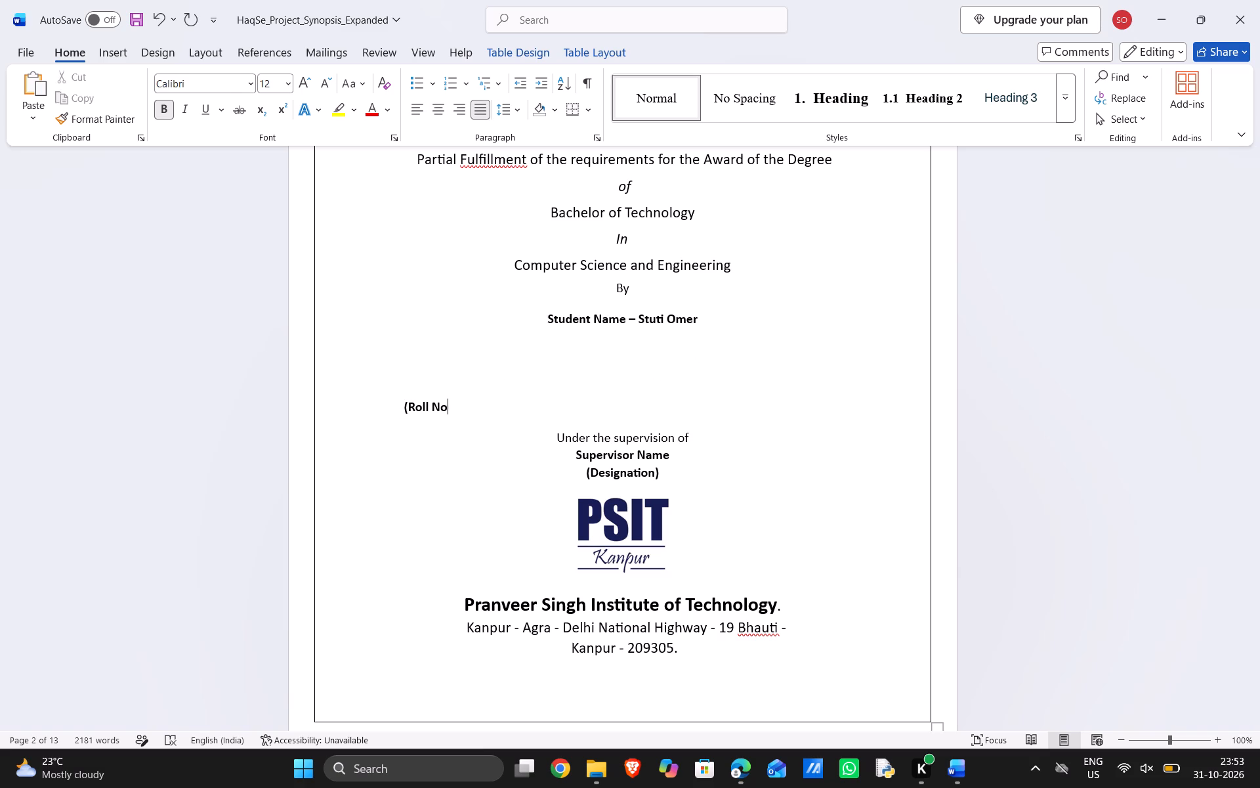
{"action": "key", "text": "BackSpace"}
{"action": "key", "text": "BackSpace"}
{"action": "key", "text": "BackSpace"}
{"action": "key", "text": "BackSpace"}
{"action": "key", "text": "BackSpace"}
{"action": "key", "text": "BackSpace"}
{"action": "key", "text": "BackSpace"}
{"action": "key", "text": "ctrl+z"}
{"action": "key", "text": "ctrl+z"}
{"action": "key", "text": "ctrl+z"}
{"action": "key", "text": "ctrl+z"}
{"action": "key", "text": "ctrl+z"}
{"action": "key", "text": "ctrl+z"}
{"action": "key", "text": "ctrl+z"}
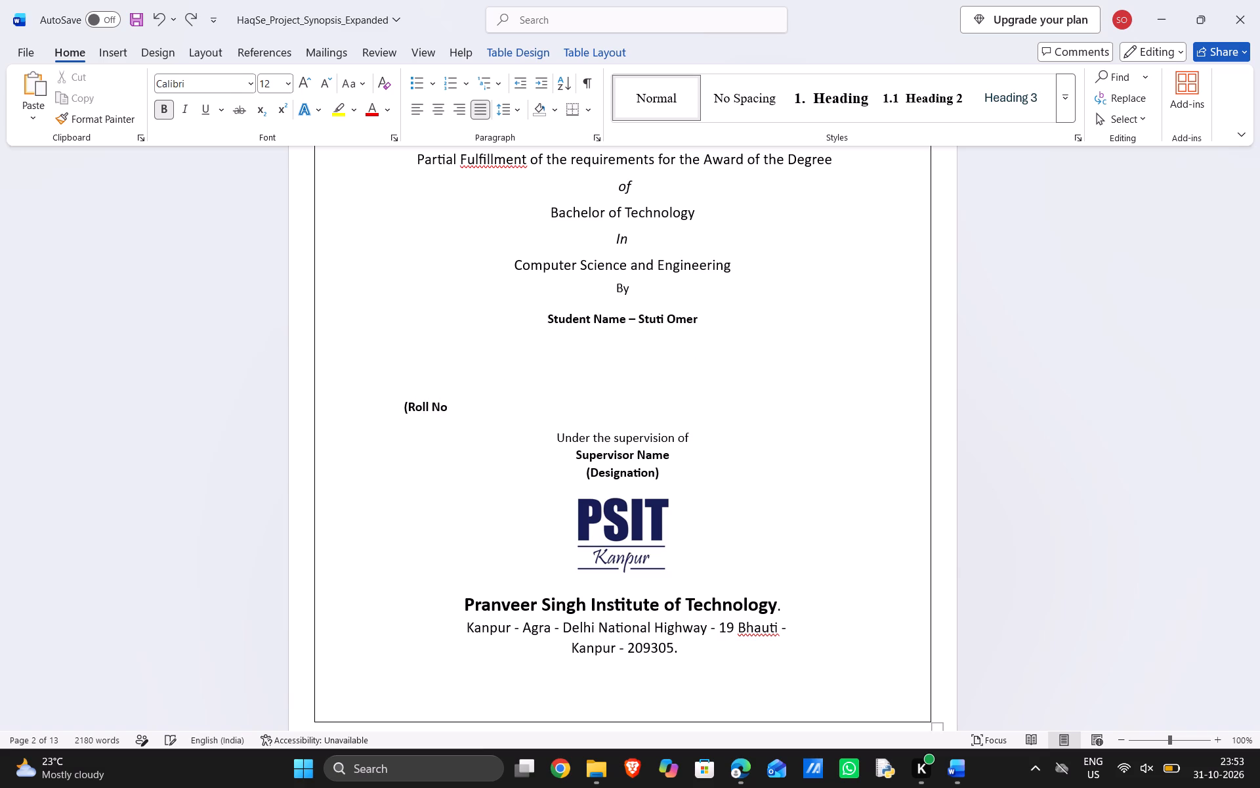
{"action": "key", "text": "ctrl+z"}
Remove the parentheses around the Roll No placeholder on the cover page.
{"action": "key", "text": "BackSpace"}
{"action": "key", "text": "Left"}
{"action": "key", "text": "Left"}
{"action": "key", "text": "Left"}
{"action": "key", "text": "Left"}
{"action": "key", "text": "Left"}
{"action": "key", "text": "Left"}
{"action": "key", "text": "Left"}
{"action": "key", "text": "BackSpace"}
Add a spaced hyphen and the student's roll number after the Roll No label.
{"action": "key", "text": "Right"}
{"action": "key", "text": "Right"}
{"action": "key", "text": "Right"}
{"action": "key", "text": "Right"}
{"action": "key", "text": "Right"}
{"action": "key", "text": "Right"}
{"action": "key", "text": "Right"}
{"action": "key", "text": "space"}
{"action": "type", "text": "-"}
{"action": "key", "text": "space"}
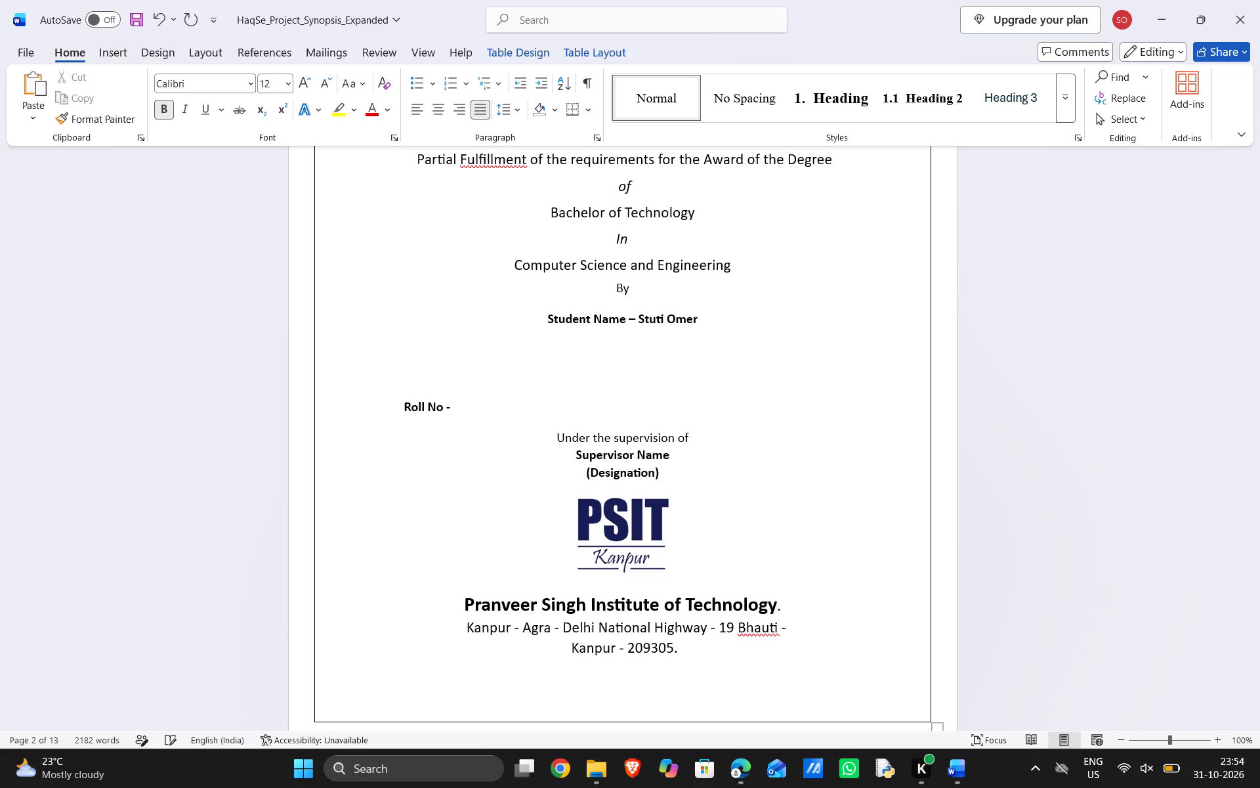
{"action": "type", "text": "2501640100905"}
Move the roll number text up to the centred empty line directly beneath the student name.
{"action": "left_click_drag", "start_coordinate": [403, 406], "coordinate": [451, 406]}
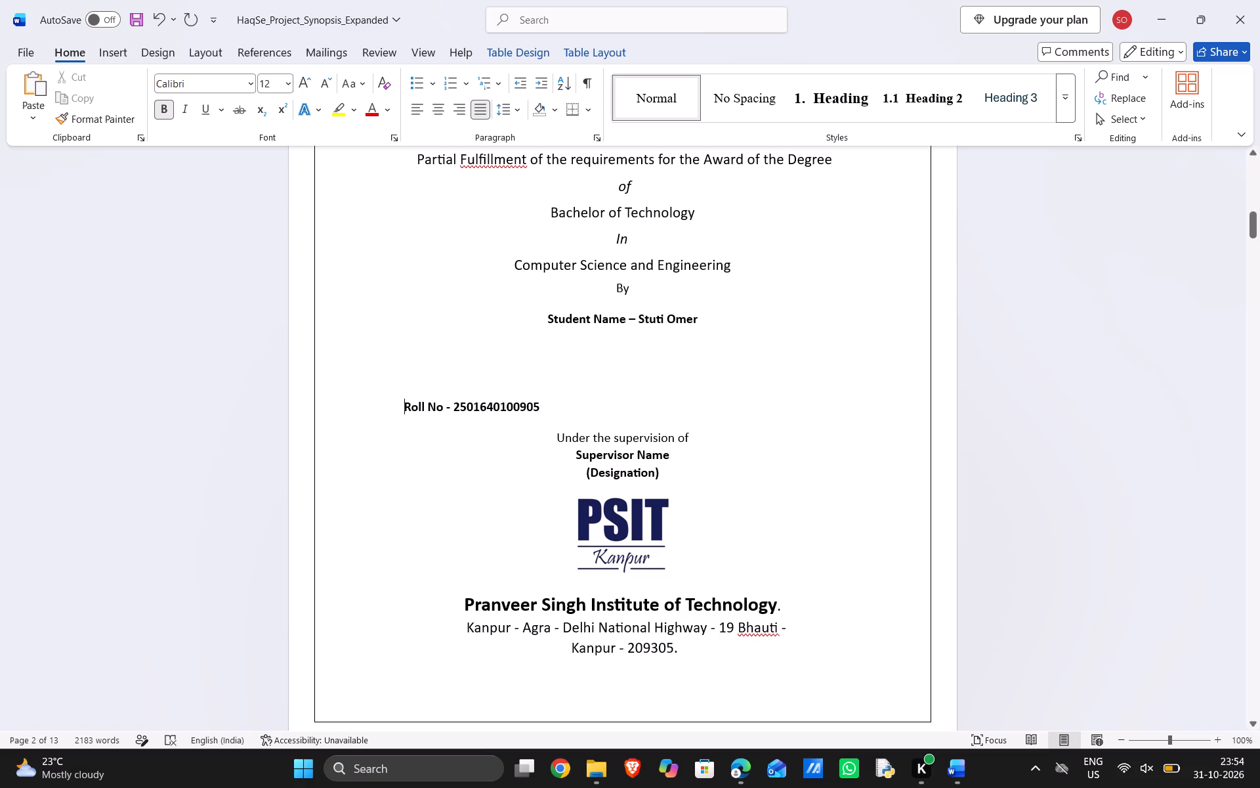
{"action": "left_click_drag", "start_coordinate": [451, 406], "coordinate": [510, 408]}
{"action": "key", "text": "ctrl+x"}
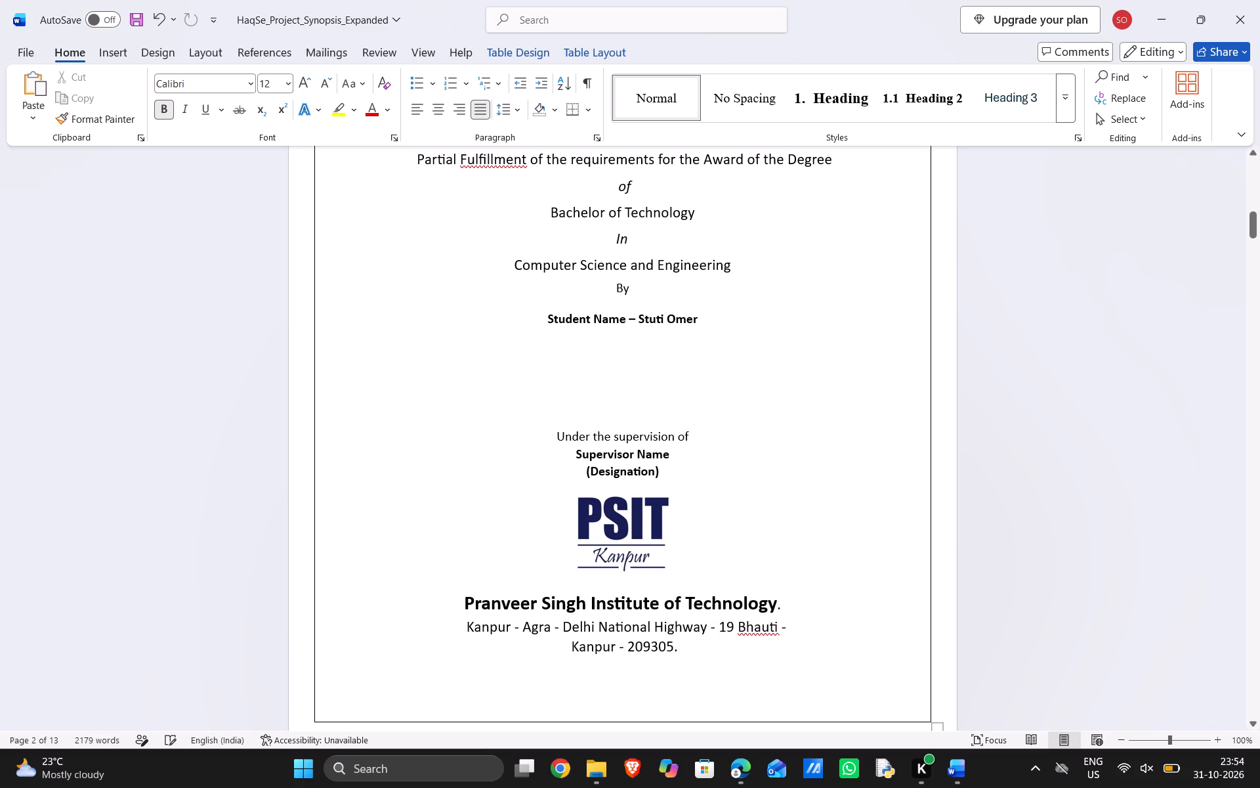
{"action": "left_click", "coordinate": [553, 343]}
{"action": "key", "text": "ctrl+v"}
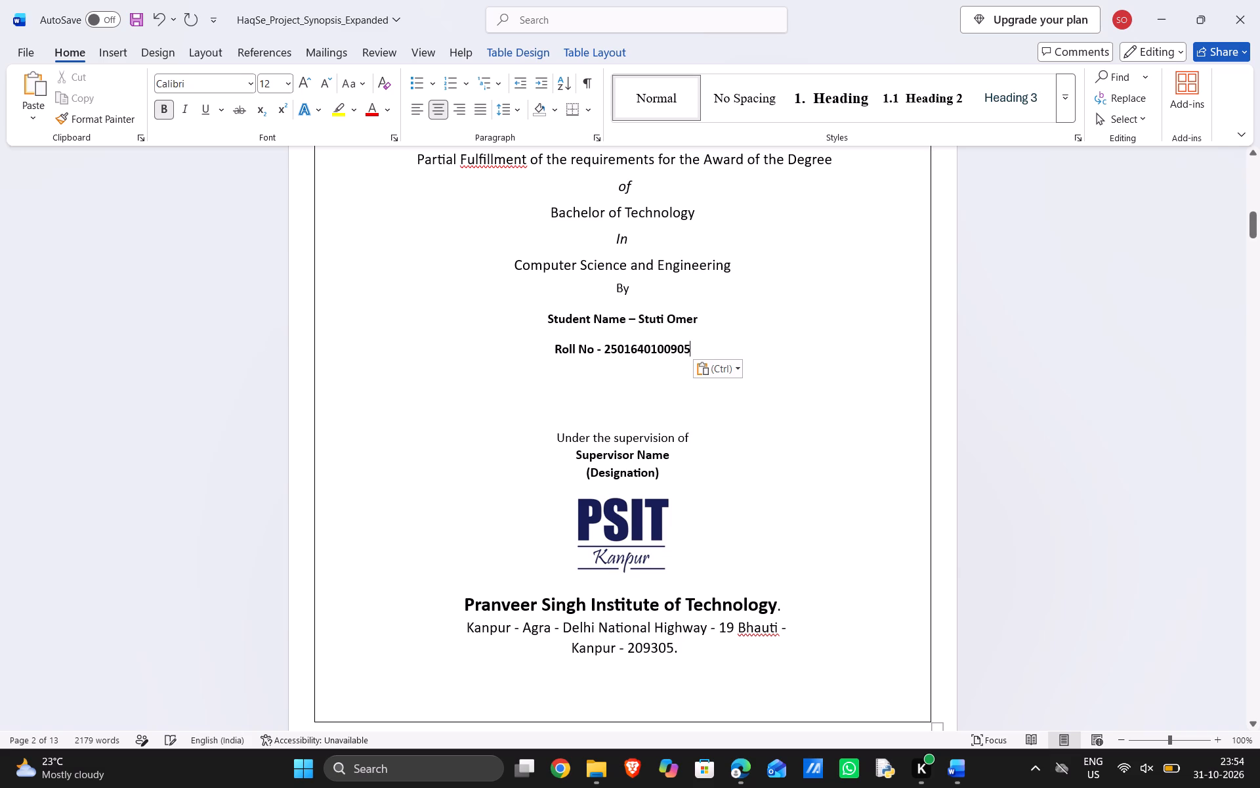
Delete the empty line directly below the roll number on the cover page.
{"action": "scroll", "coordinate": [618, 378], "scroll_direction": "up", "scroll_amount": 2}
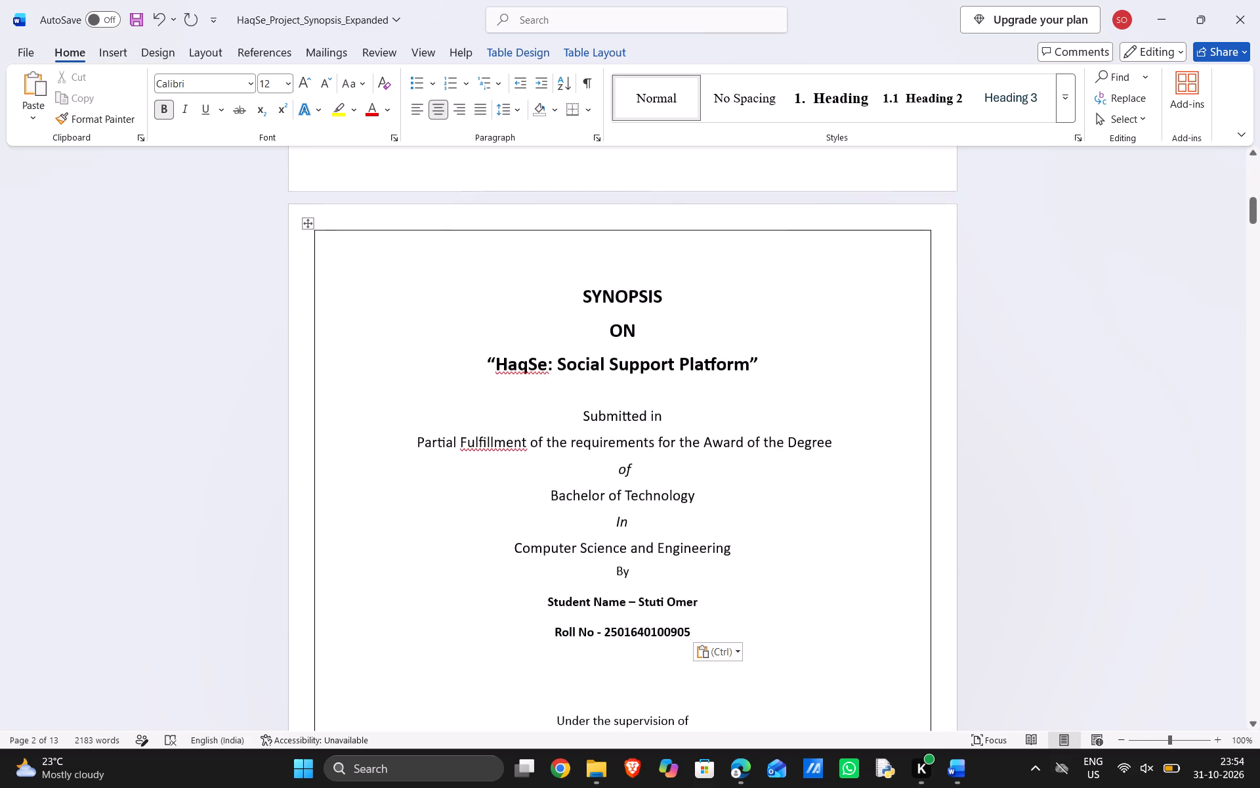
{"action": "scroll", "coordinate": [618, 378], "scroll_direction": "up", "scroll_amount": 1}
{"action": "scroll", "coordinate": [628, 554], "scroll_direction": "down", "scroll_amount": 2}
{"action": "scroll", "coordinate": [601, 318], "scroll_direction": "down", "scroll_amount": 1}
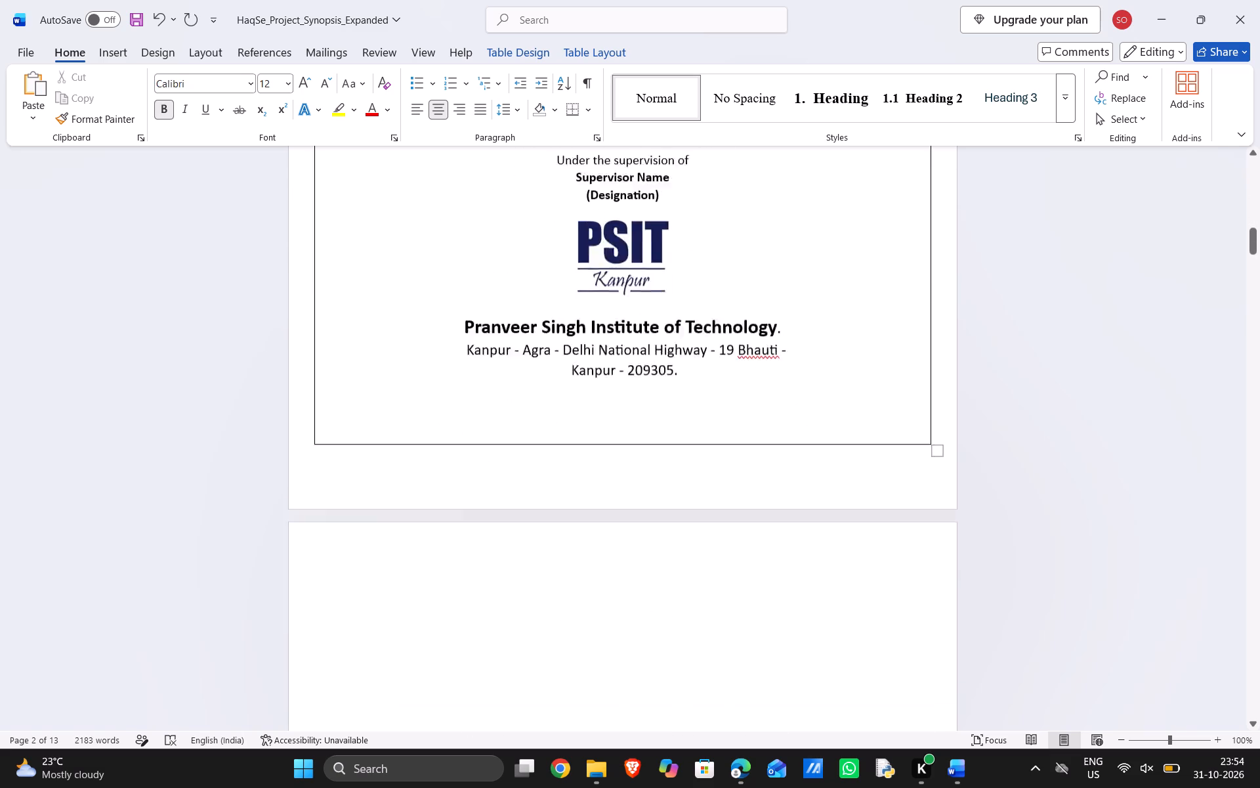
{"action": "scroll", "coordinate": [601, 318], "scroll_direction": "down", "scroll_amount": 1}
{"action": "scroll", "coordinate": [598, 366], "scroll_direction": "up", "scroll_amount": 2}
{"action": "left_click", "coordinate": [591, 421]}
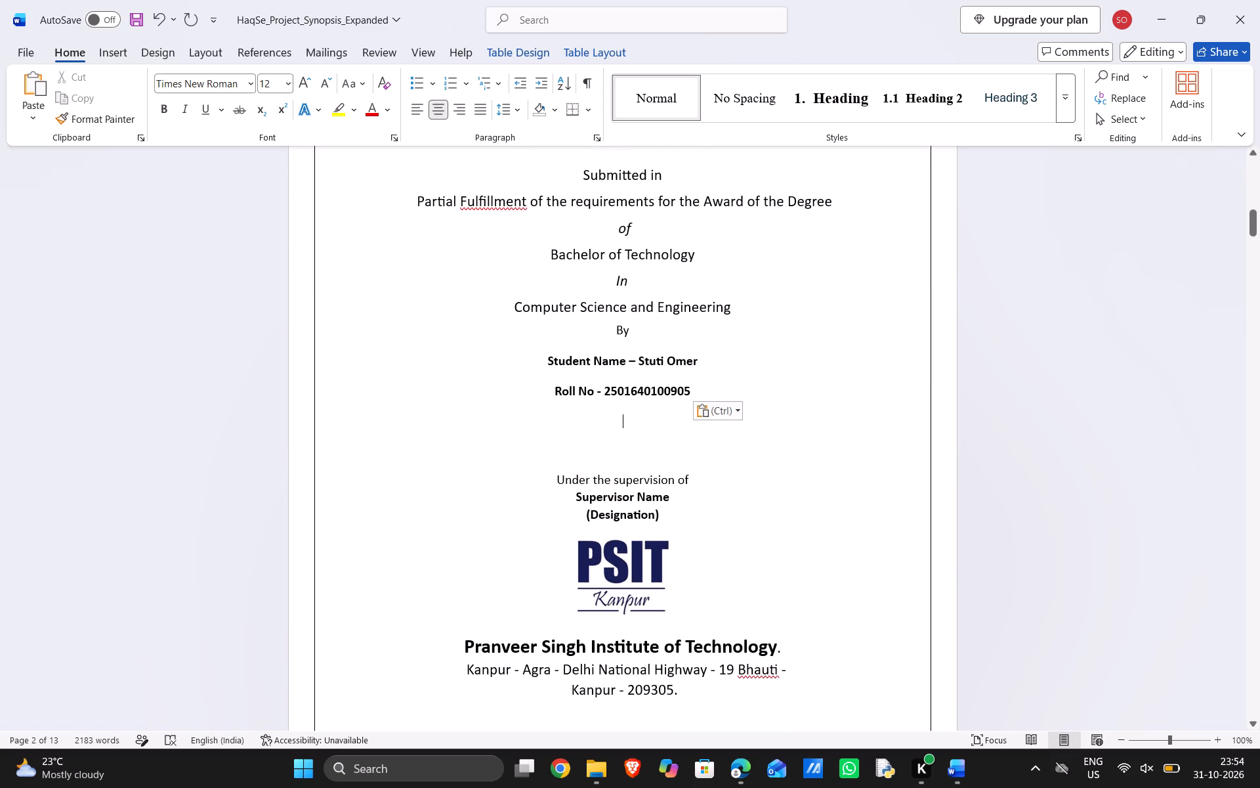
{"action": "key", "text": "BackSpace"}
{"action": "key", "text": "BackSpace"}
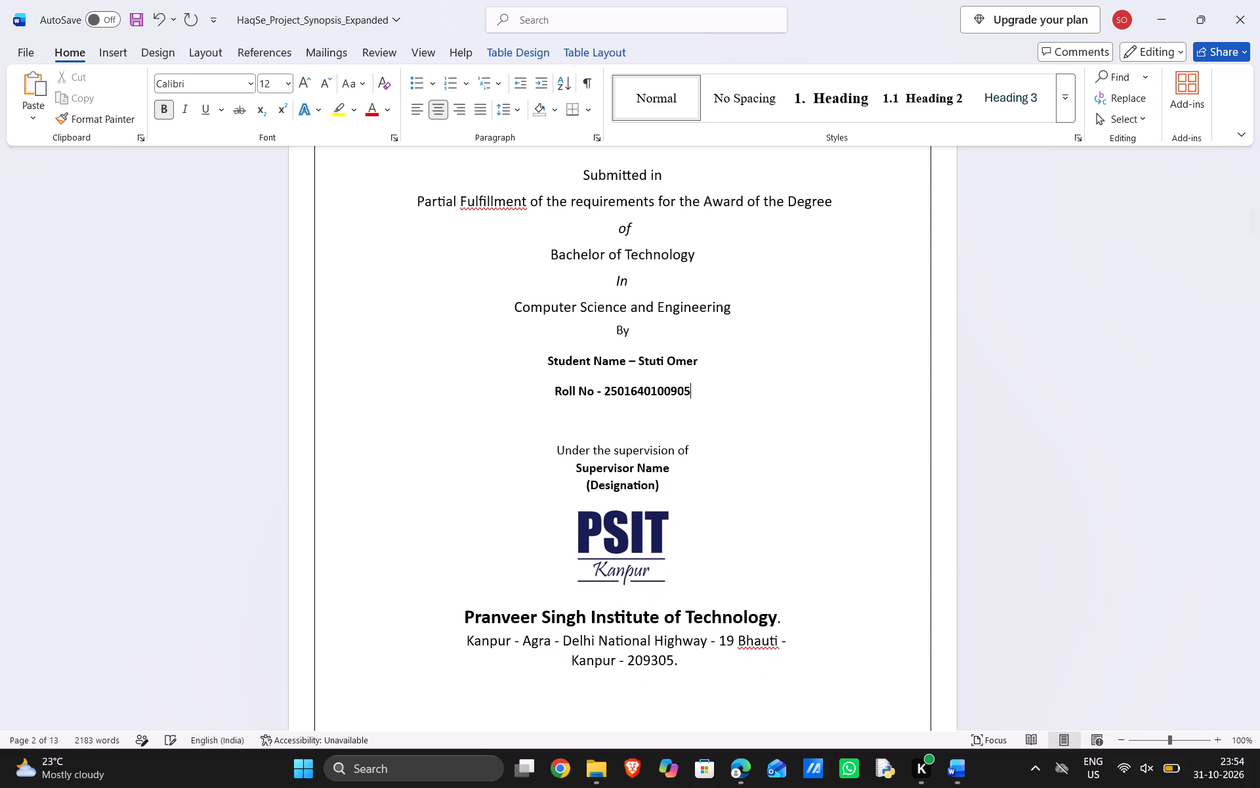
Delete some of the leftover spaces on the blank line between the roll number and "Under the supervision of".
{"action": "left_click", "coordinate": [583, 440]}
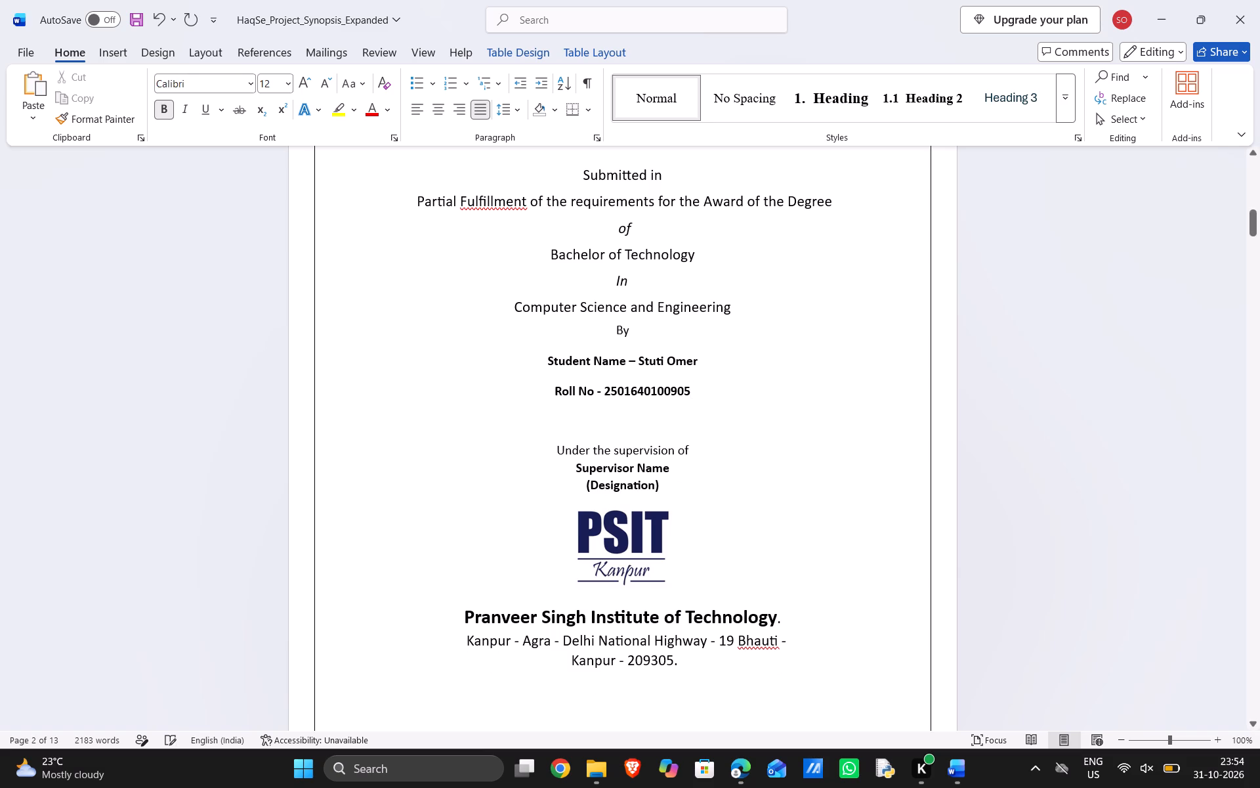
{"action": "left_click", "coordinate": [600, 429]}
{"action": "key", "text": "BackSpace"}
{"action": "key", "text": "BackSpace"}
{"action": "key", "text": "BackSpace"}
{"action": "key", "text": "BackSpace"}
{"action": "key", "text": "BackSpace"}
{"action": "key", "text": "BackSpace"}
{"action": "key", "text": "BackSpace"}
{"action": "key", "text": "BackSpace"}
{"action": "key", "text": "BackSpace"}
{"action": "key", "text": "BackSpace"}
{"action": "key", "text": "BackSpace"}
{"action": "left_click", "coordinate": [639, 418]}
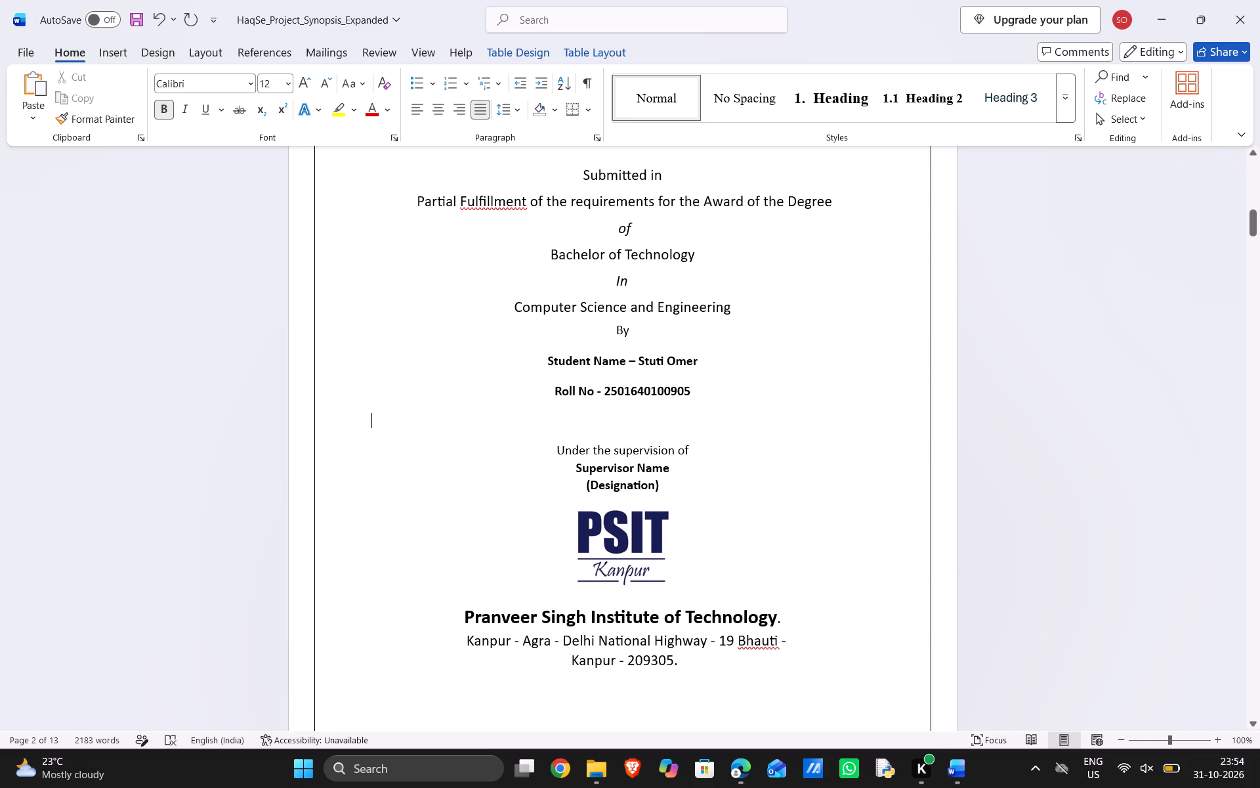
Review the synopsis from the cover page through section 5, Tools / Technology Used, checking content and page layout.
{"action": "scroll", "coordinate": [705, 500], "scroll_direction": "down", "scroll_amount": 1}
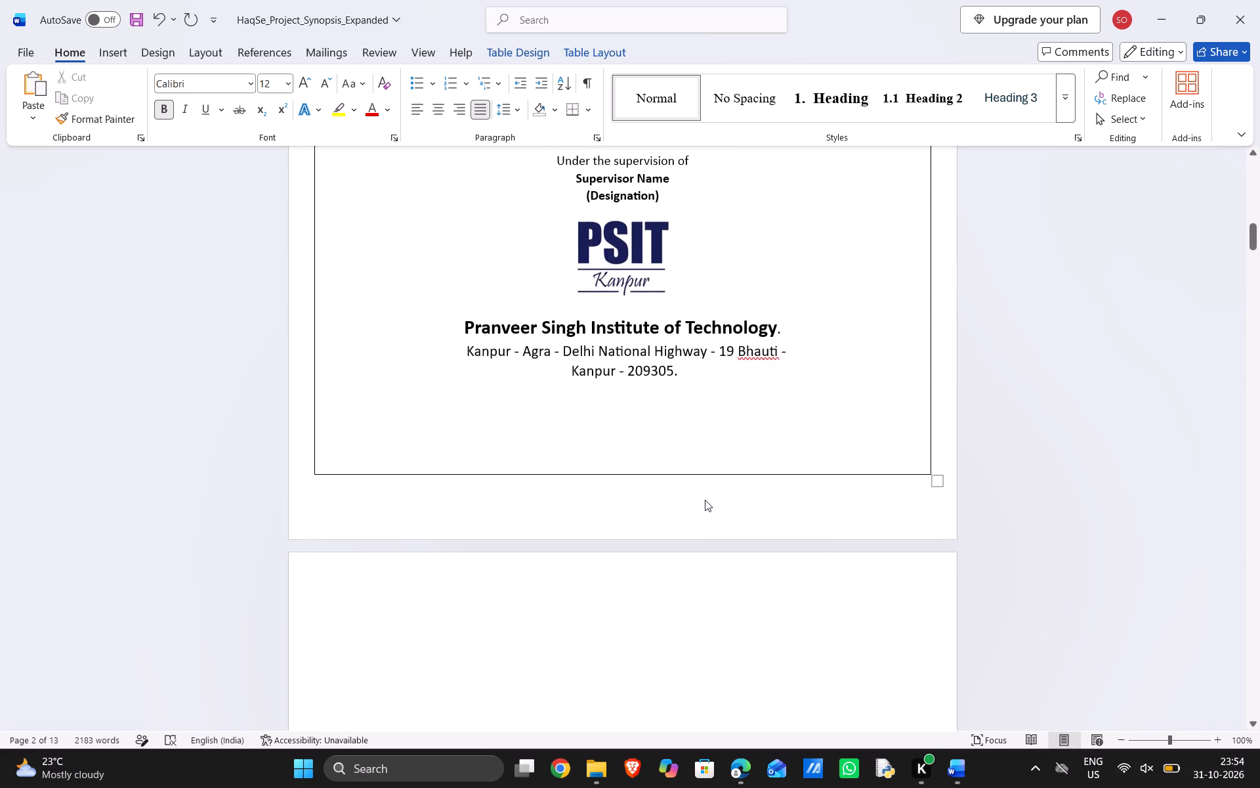
{"action": "scroll", "coordinate": [705, 500], "scroll_direction": "up", "scroll_amount": 3}
{"action": "scroll", "coordinate": [705, 500], "scroll_direction": "down", "scroll_amount": 1}
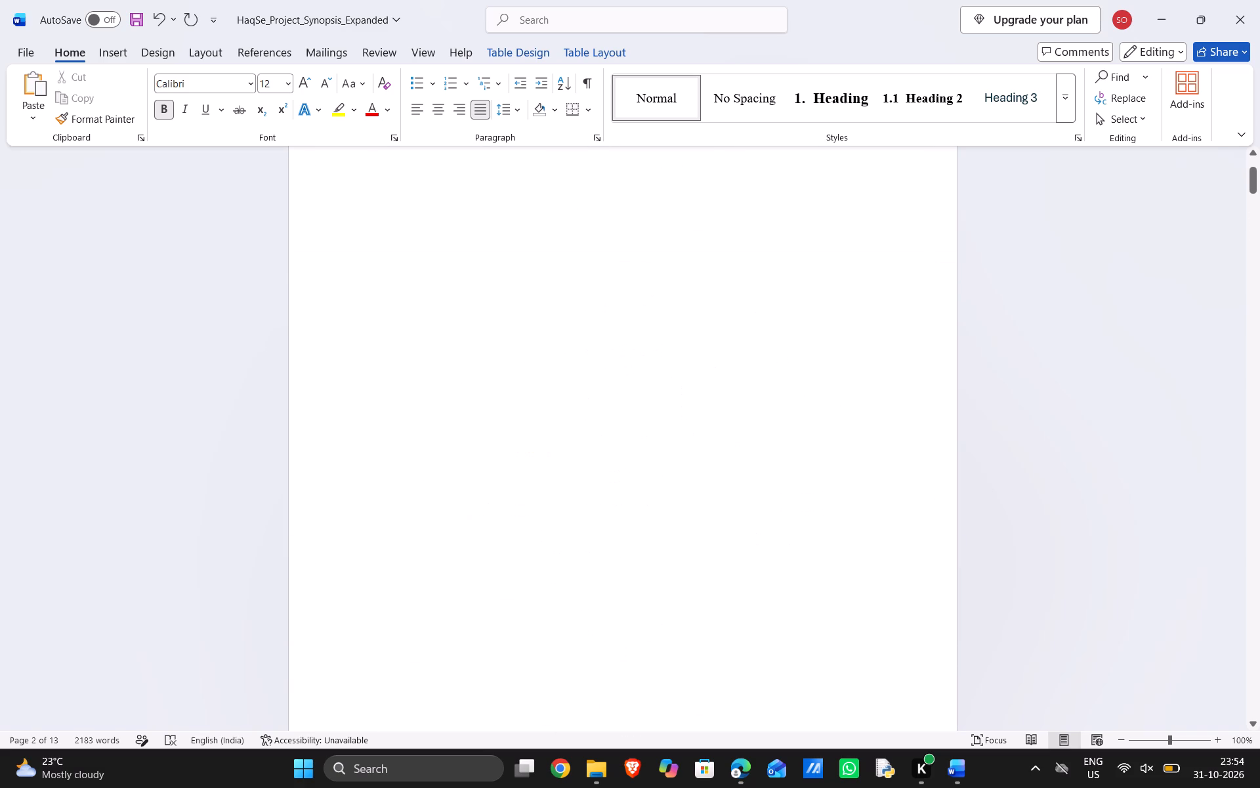
{"action": "scroll", "coordinate": [705, 500], "scroll_direction": "down", "scroll_amount": 13}
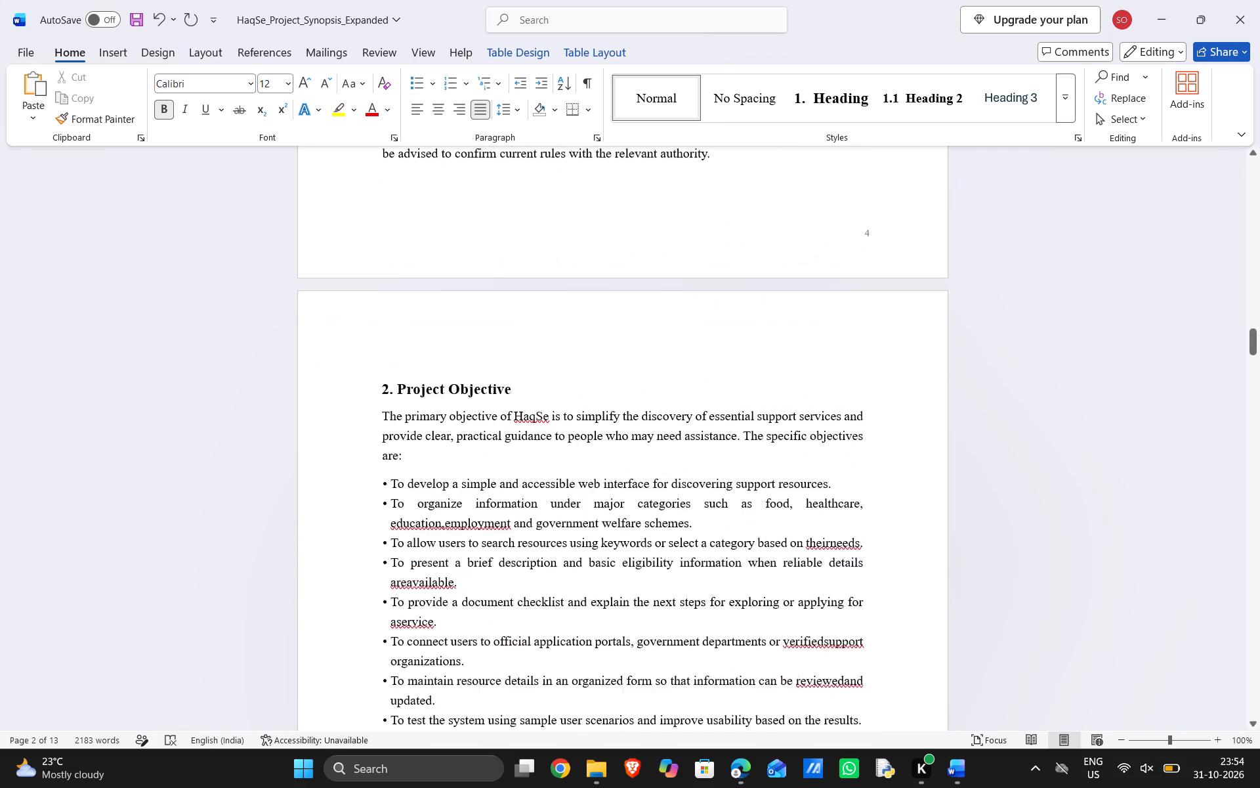
{"action": "scroll", "coordinate": [705, 500], "scroll_direction": "down", "scroll_amount": 8}
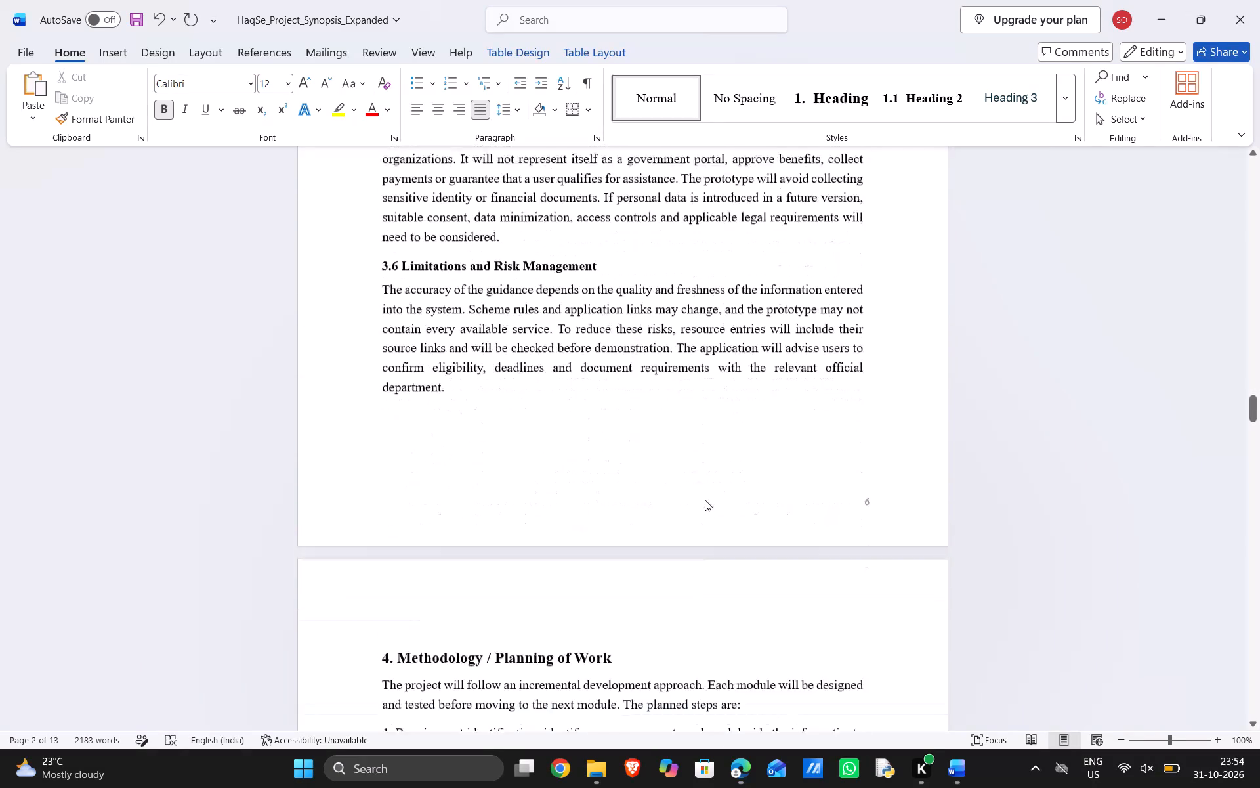
{"action": "scroll", "coordinate": [705, 500], "scroll_direction": "down", "scroll_amount": 4}
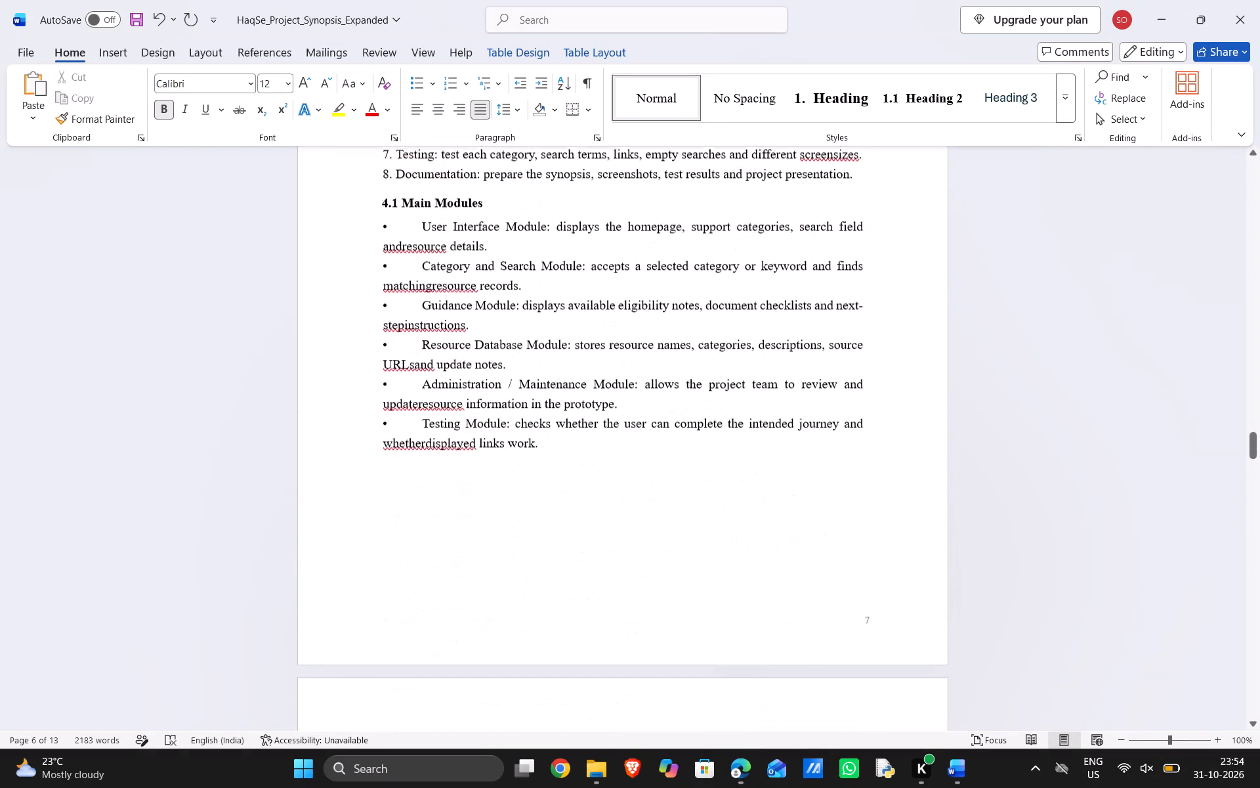
{"action": "scroll", "coordinate": [705, 500], "scroll_direction": "down", "scroll_amount": 2}
{"action": "scroll", "coordinate": [705, 500], "scroll_direction": "up", "scroll_amount": 3}
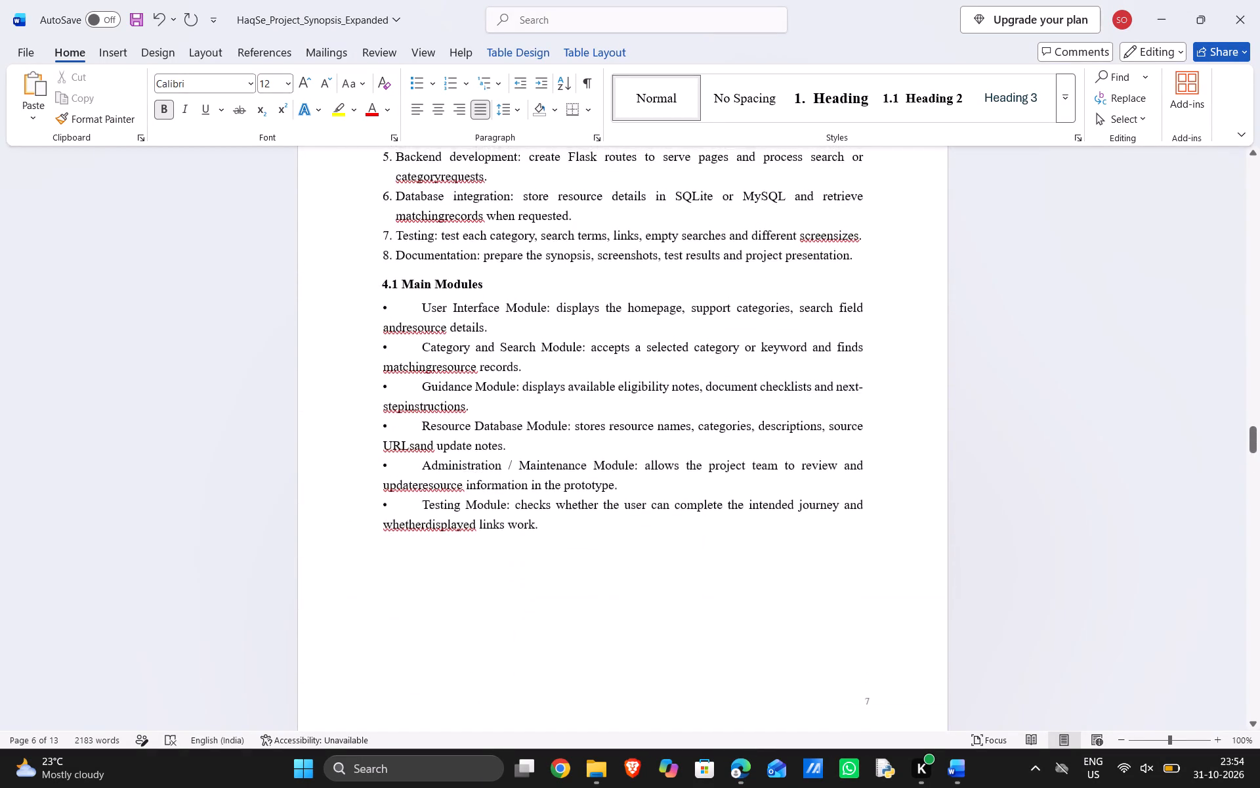
{"action": "scroll", "coordinate": [705, 500], "scroll_direction": "up", "scroll_amount": 2}
{"action": "scroll", "coordinate": [705, 500], "scroll_direction": "down", "scroll_amount": 3}
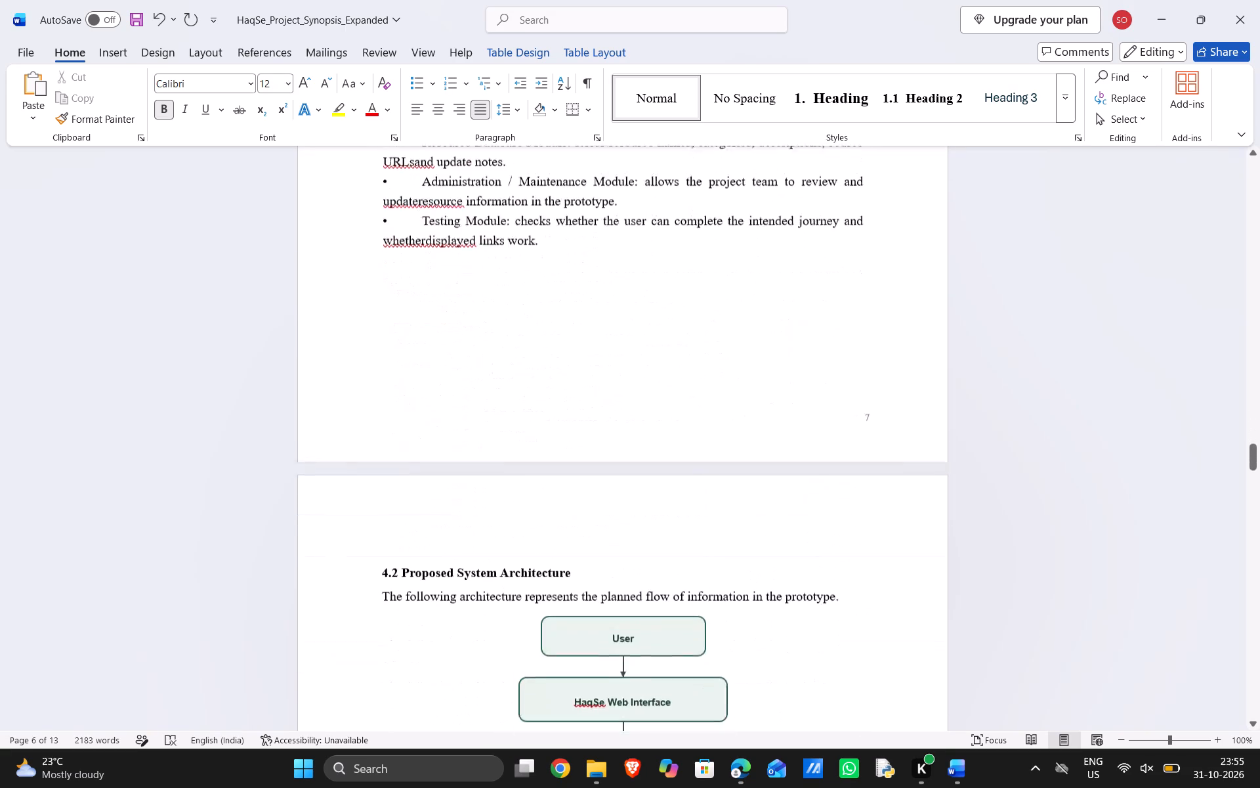
{"action": "scroll", "coordinate": [705, 500], "scroll_direction": "down", "scroll_amount": 5}
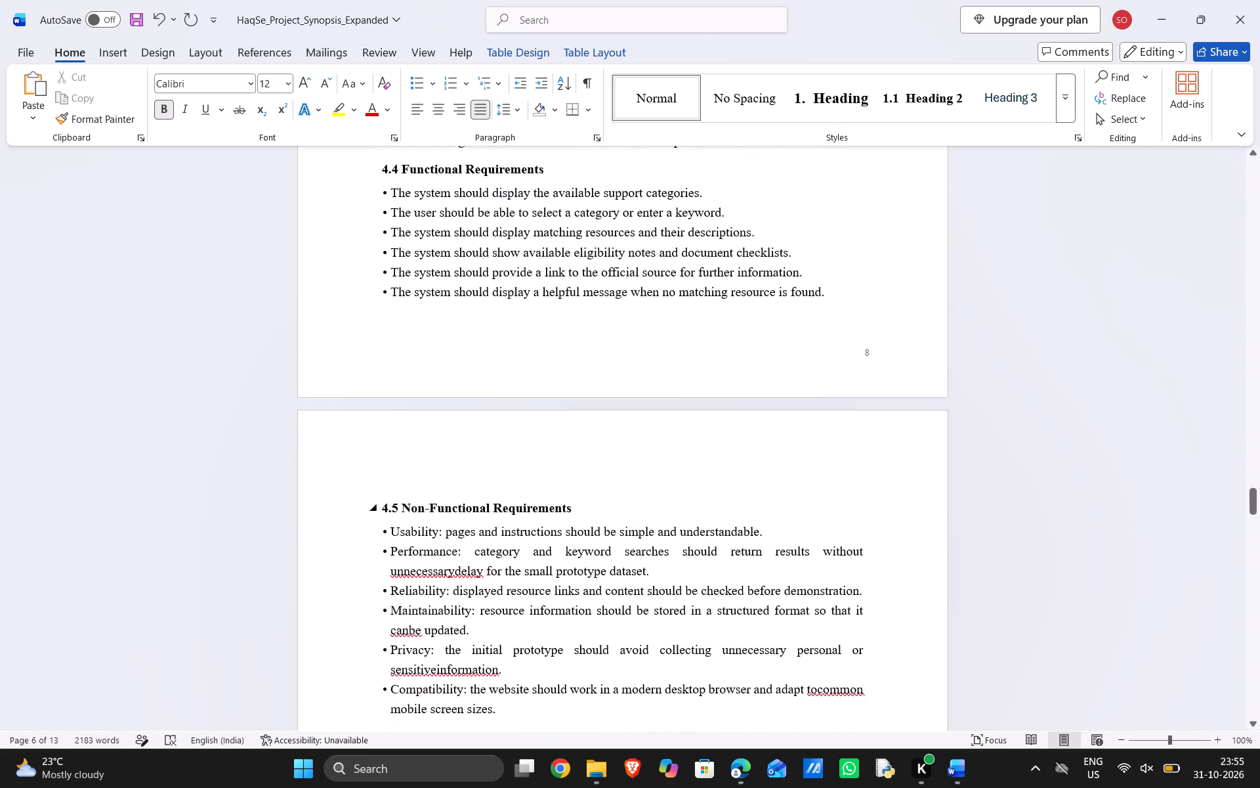
{"action": "scroll", "coordinate": [705, 500], "scroll_direction": "down", "scroll_amount": 5}
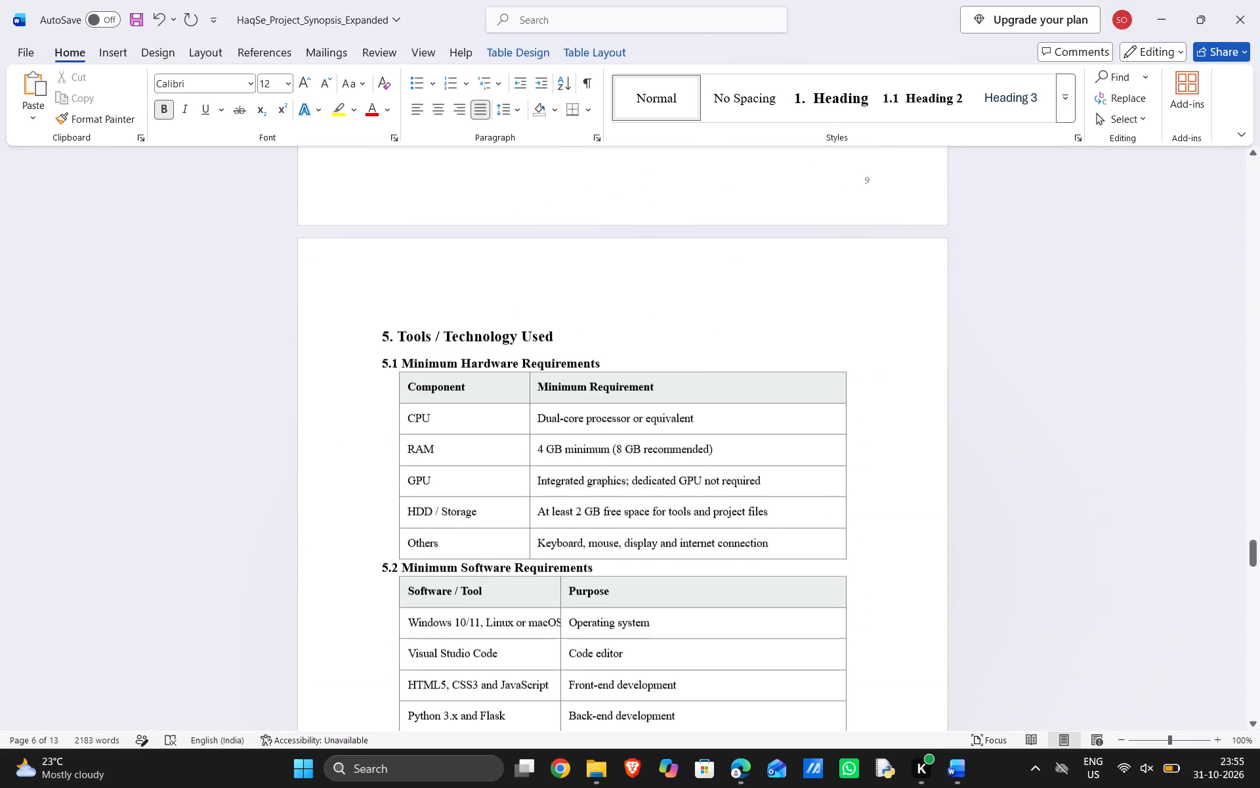
{"action": "scroll", "coordinate": [705, 500], "scroll_direction": "down", "scroll_amount": 1}
Review sections 5 to 7 of the synopsis, including the tables, testing plan, references and closing scope note, for content and page layout.
{"action": "scroll", "coordinate": [705, 500], "scroll_direction": "up", "scroll_amount": 1}
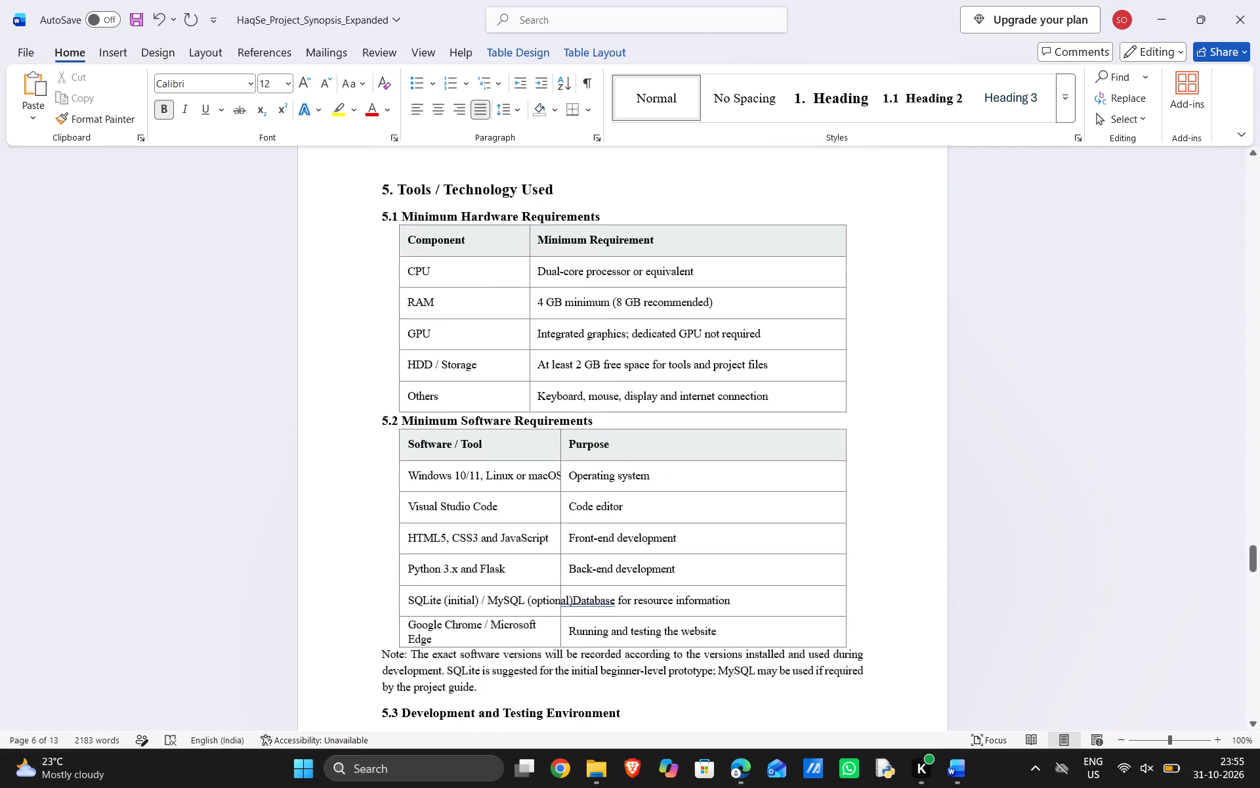
{"action": "scroll", "coordinate": [705, 500], "scroll_direction": "up", "scroll_amount": 1}
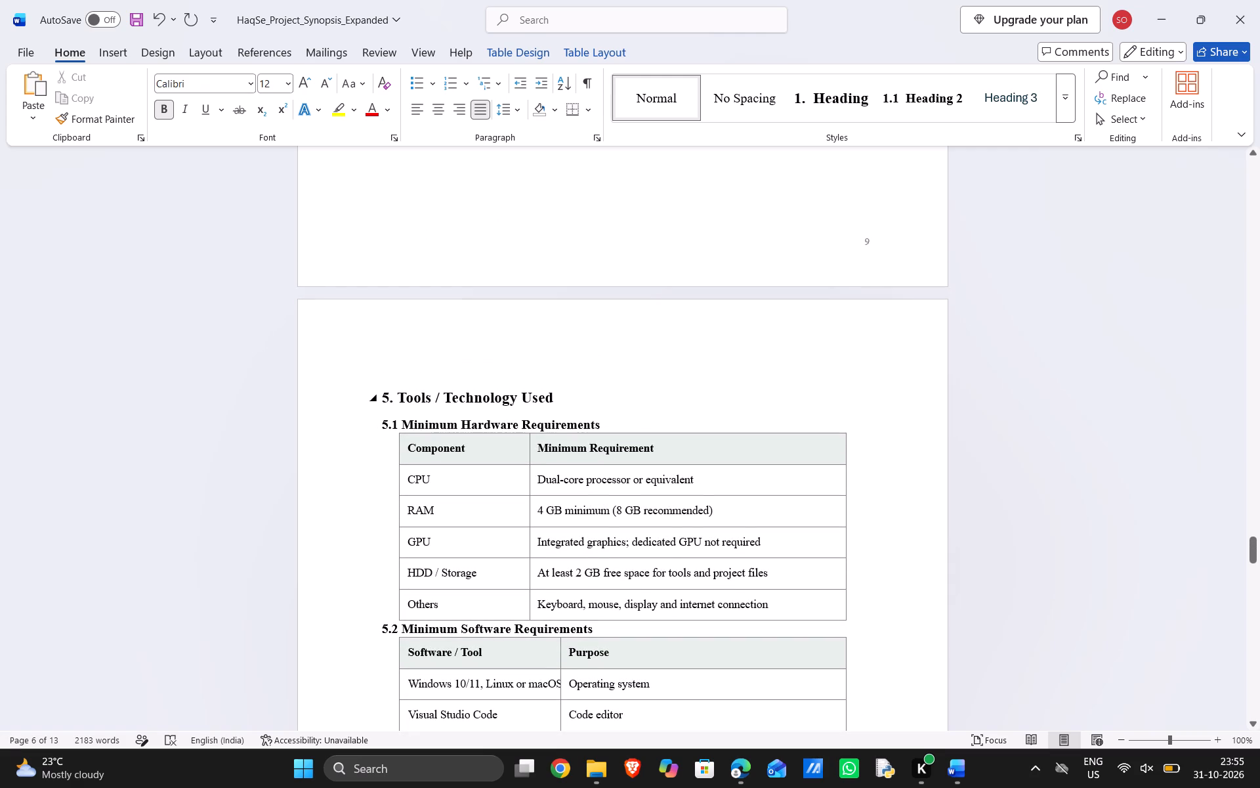
{"action": "double_click", "coordinate": [383, 397]}
{"action": "left_click_drag", "start_coordinate": [383, 397], "coordinate": [513, 441]}
{"action": "left_click", "coordinate": [513, 441]}
{"action": "scroll", "coordinate": [513, 441], "scroll_direction": "up", "scroll_amount": 7}
{"action": "scroll", "coordinate": [513, 441], "scroll_direction": "down", "scroll_amount": 11}
{"action": "scroll", "coordinate": [513, 441], "scroll_direction": "up", "scroll_amount": 2}
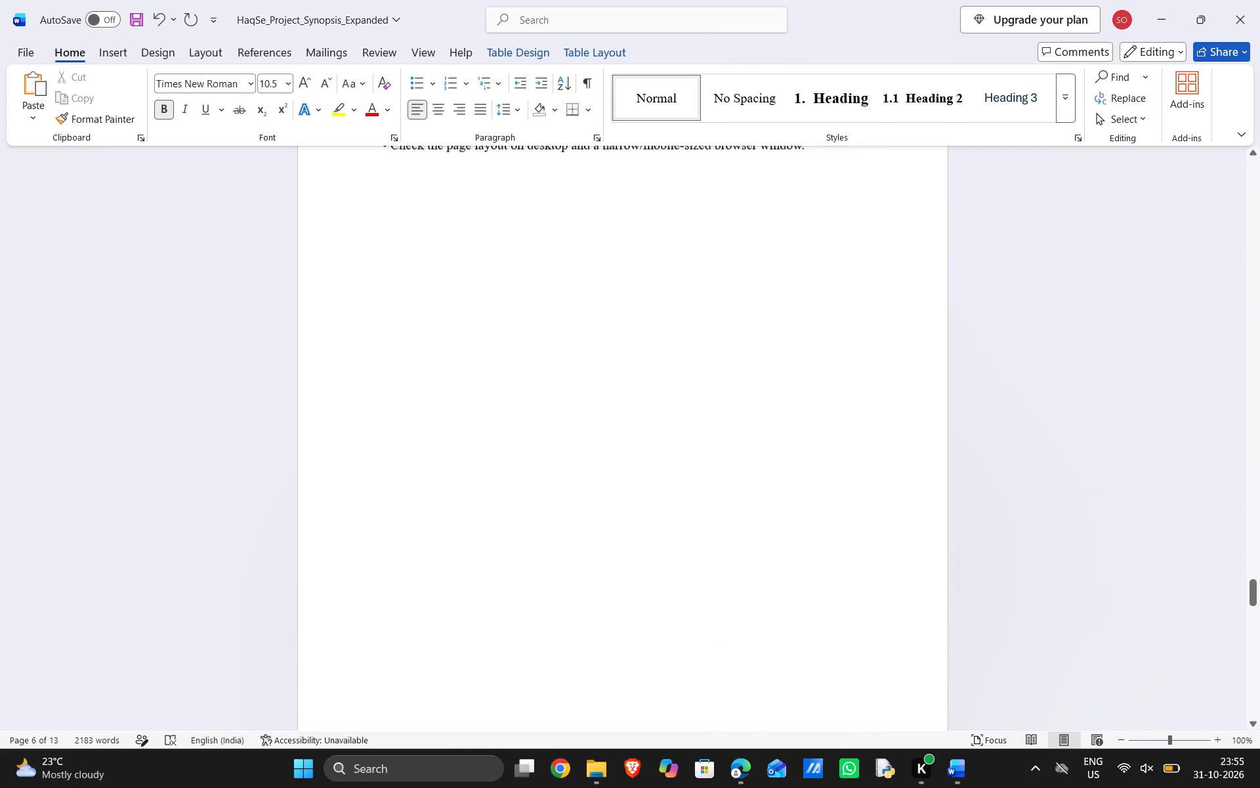
{"action": "scroll", "coordinate": [513, 441], "scroll_direction": "up", "scroll_amount": 3}
{"action": "scroll", "coordinate": [513, 441], "scroll_direction": "down", "scroll_amount": 2}
{"action": "scroll", "coordinate": [513, 441], "scroll_direction": "up", "scroll_amount": 1}
{"action": "scroll", "coordinate": [513, 441], "scroll_direction": "down", "scroll_amount": 3}
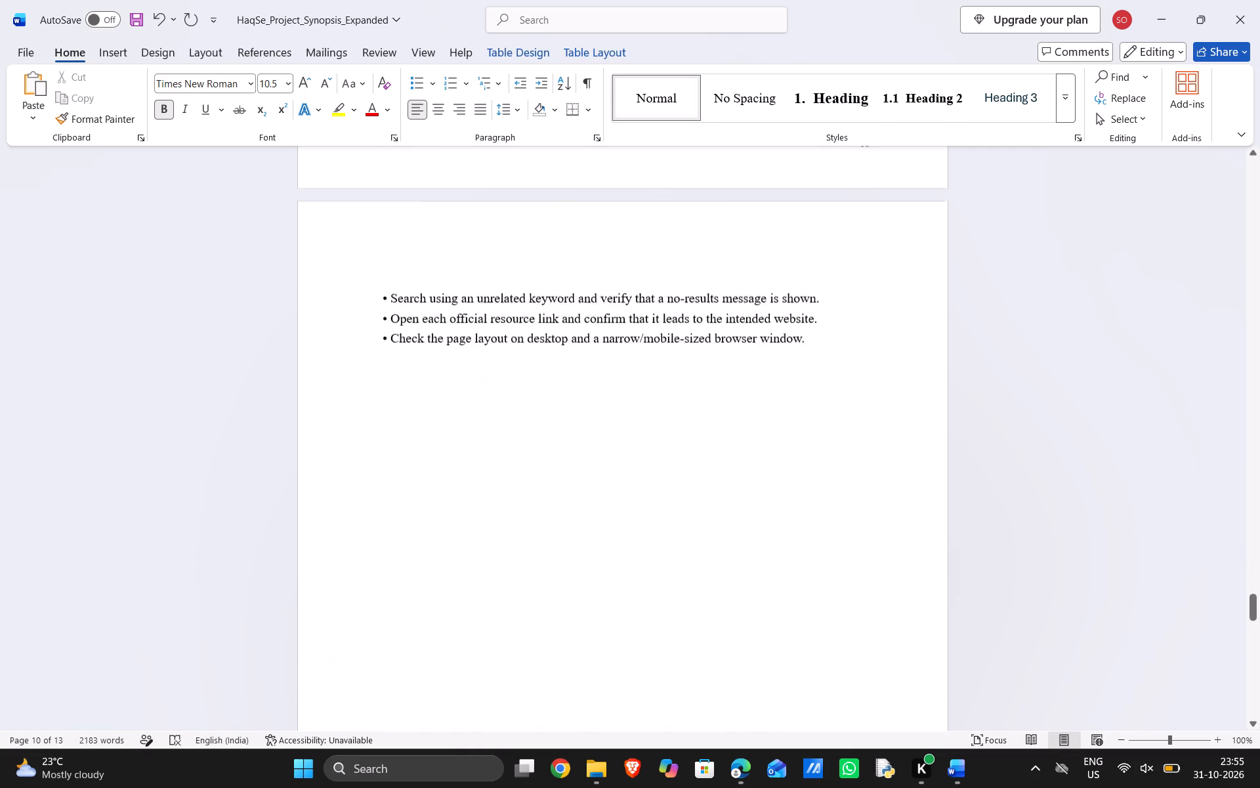
{"action": "scroll", "coordinate": [513, 441], "scroll_direction": "down", "scroll_amount": 4}
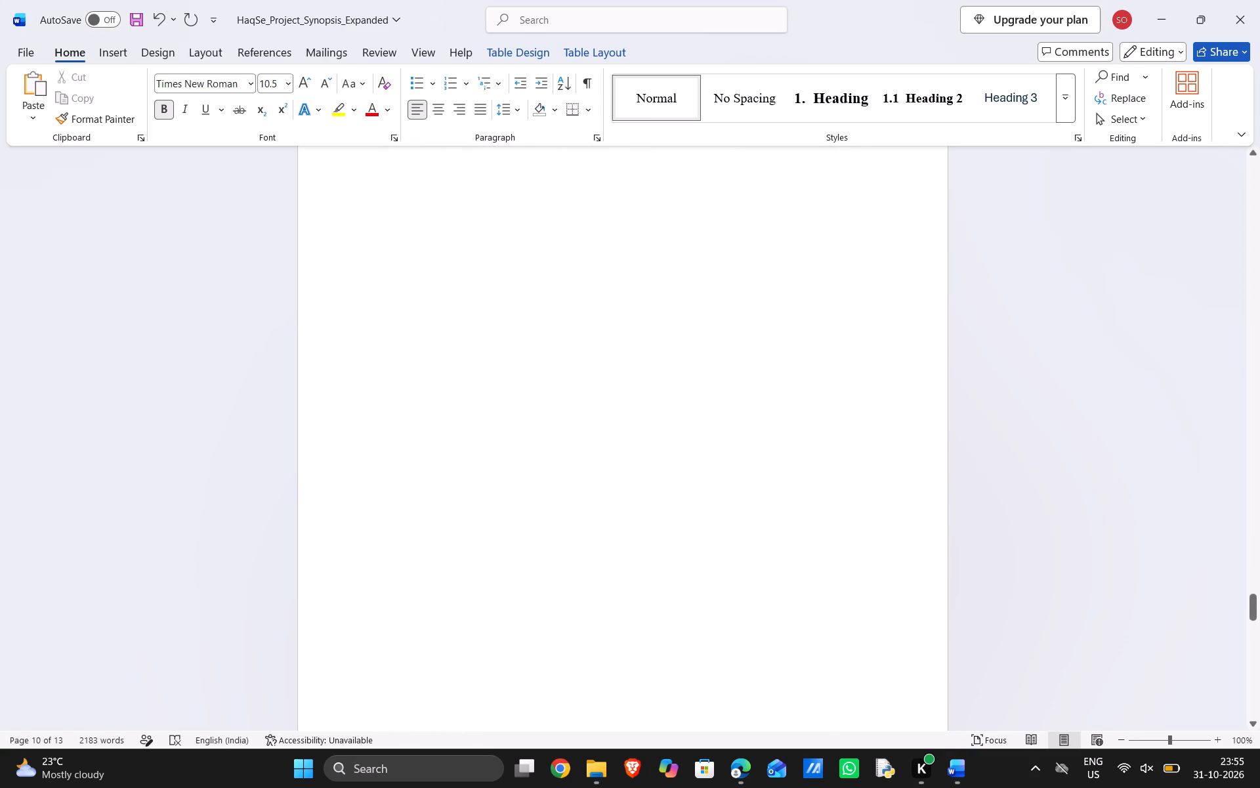
{"action": "scroll", "coordinate": [513, 441], "scroll_direction": "down", "scroll_amount": 6}
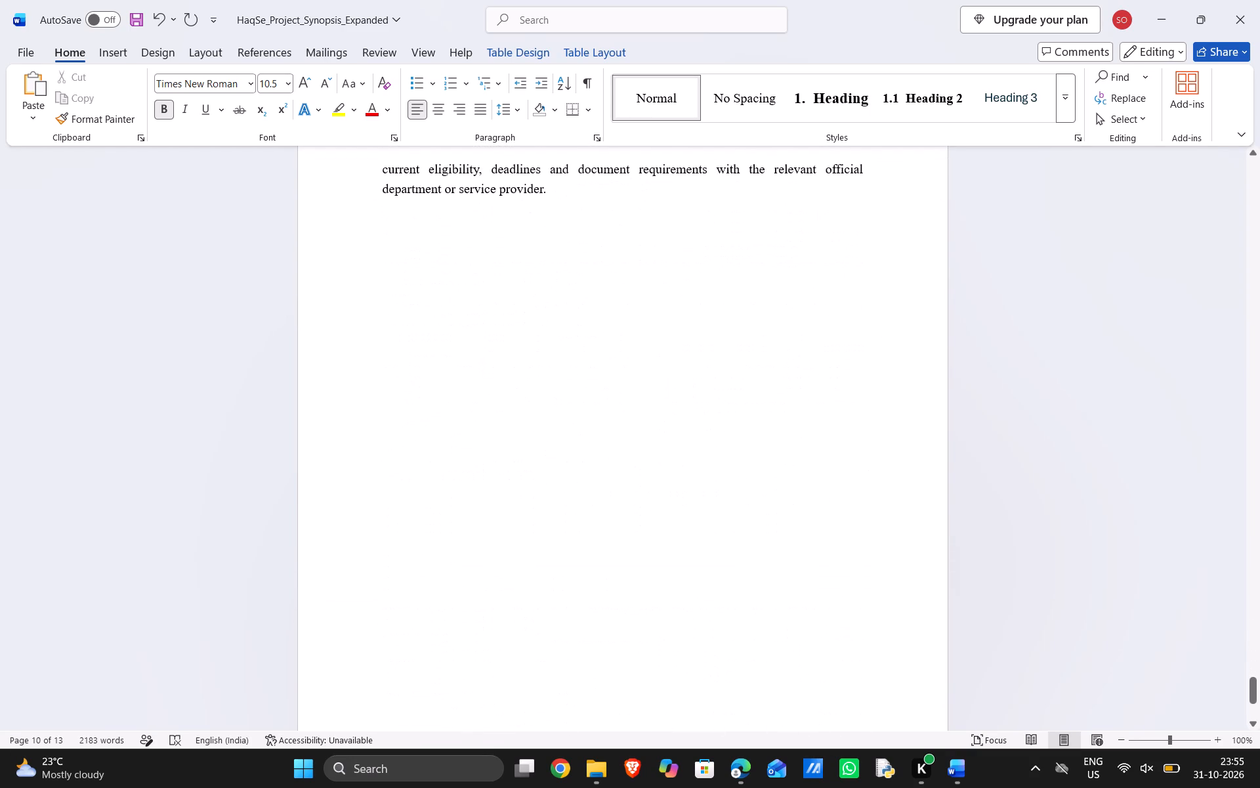
{"action": "scroll", "coordinate": [513, 441], "scroll_direction": "up", "scroll_amount": 2}
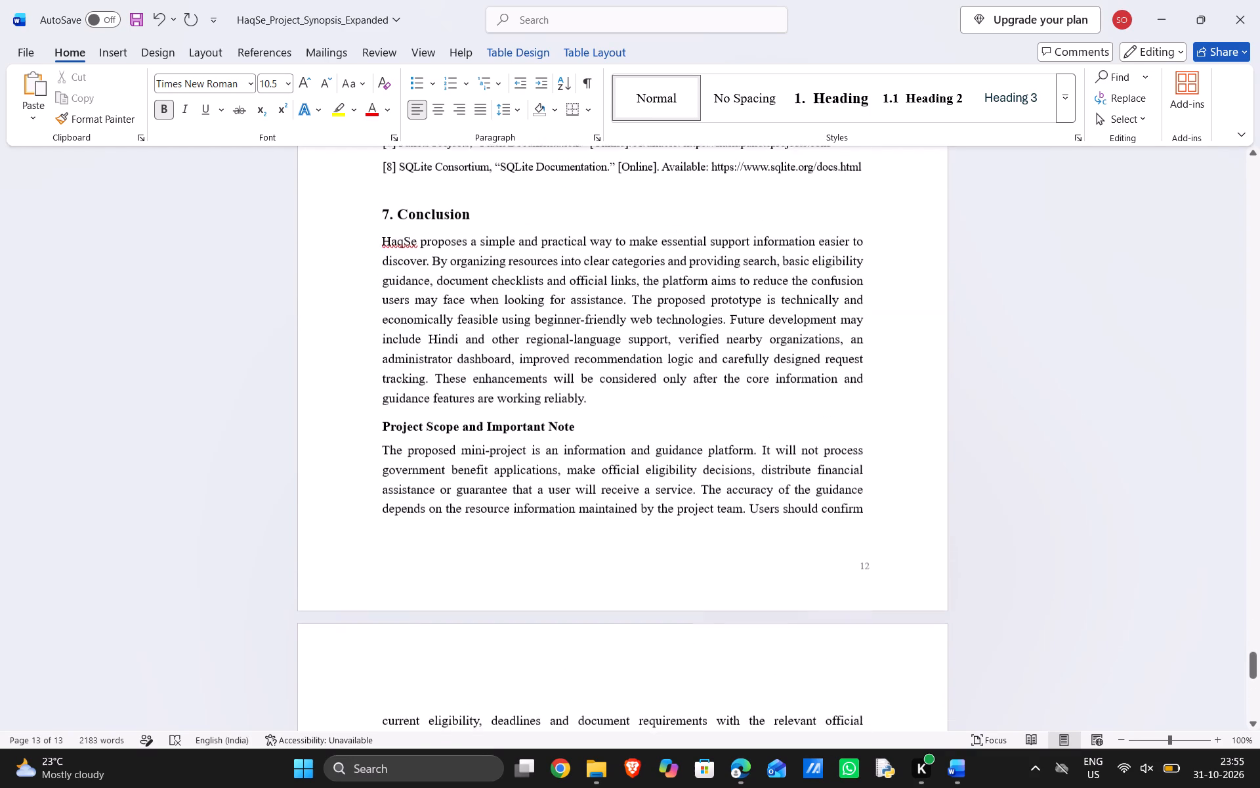
{"action": "scroll", "coordinate": [633, 614], "scroll_direction": "down", "scroll_amount": 1}
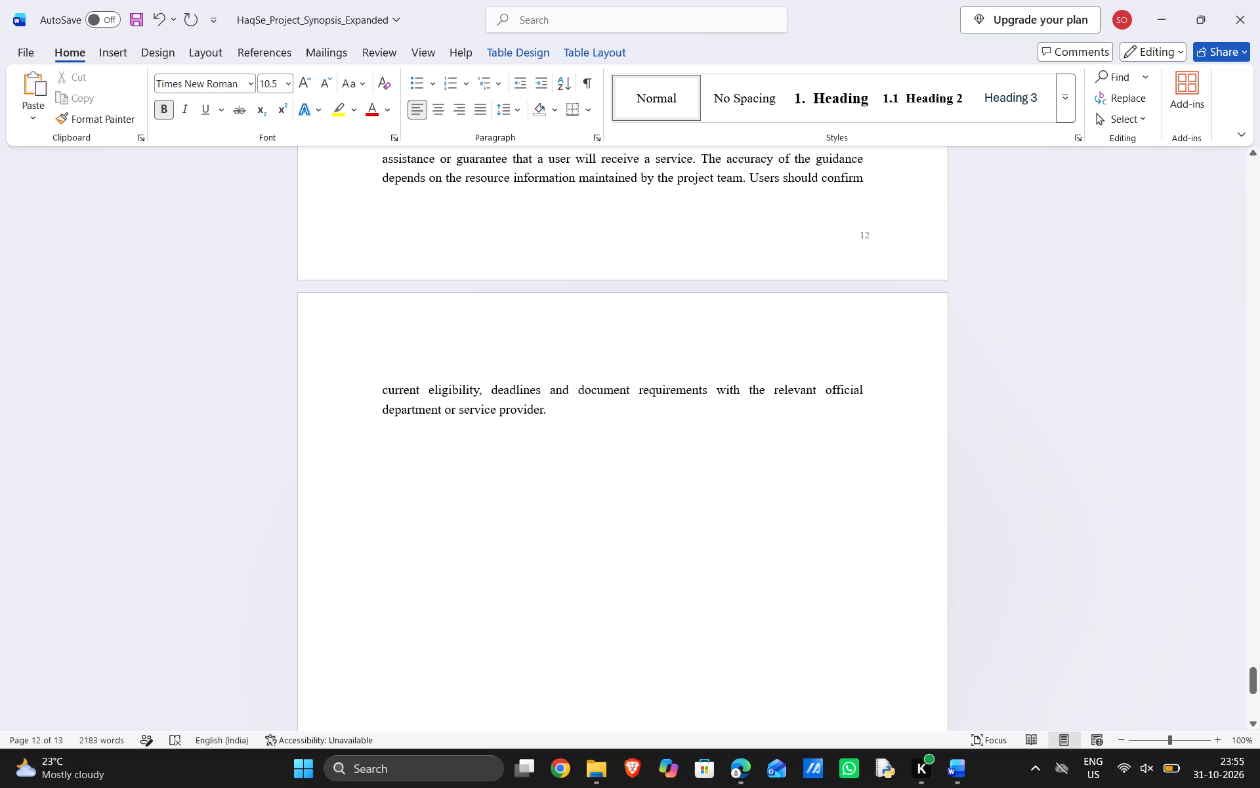
{"action": "scroll", "coordinate": [495, 398], "scroll_direction": "up", "scroll_amount": 2}
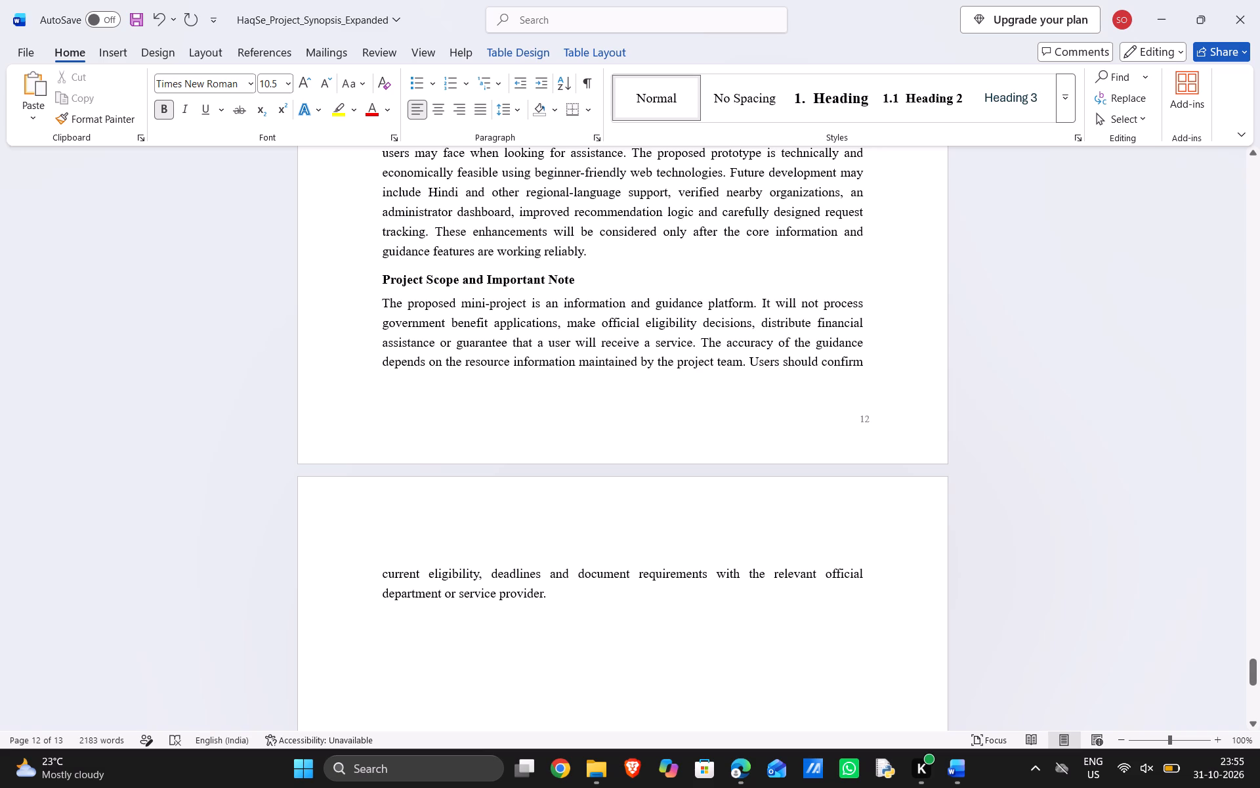
{"action": "scroll", "coordinate": [555, 601], "scroll_direction": "up", "scroll_amount": 3}
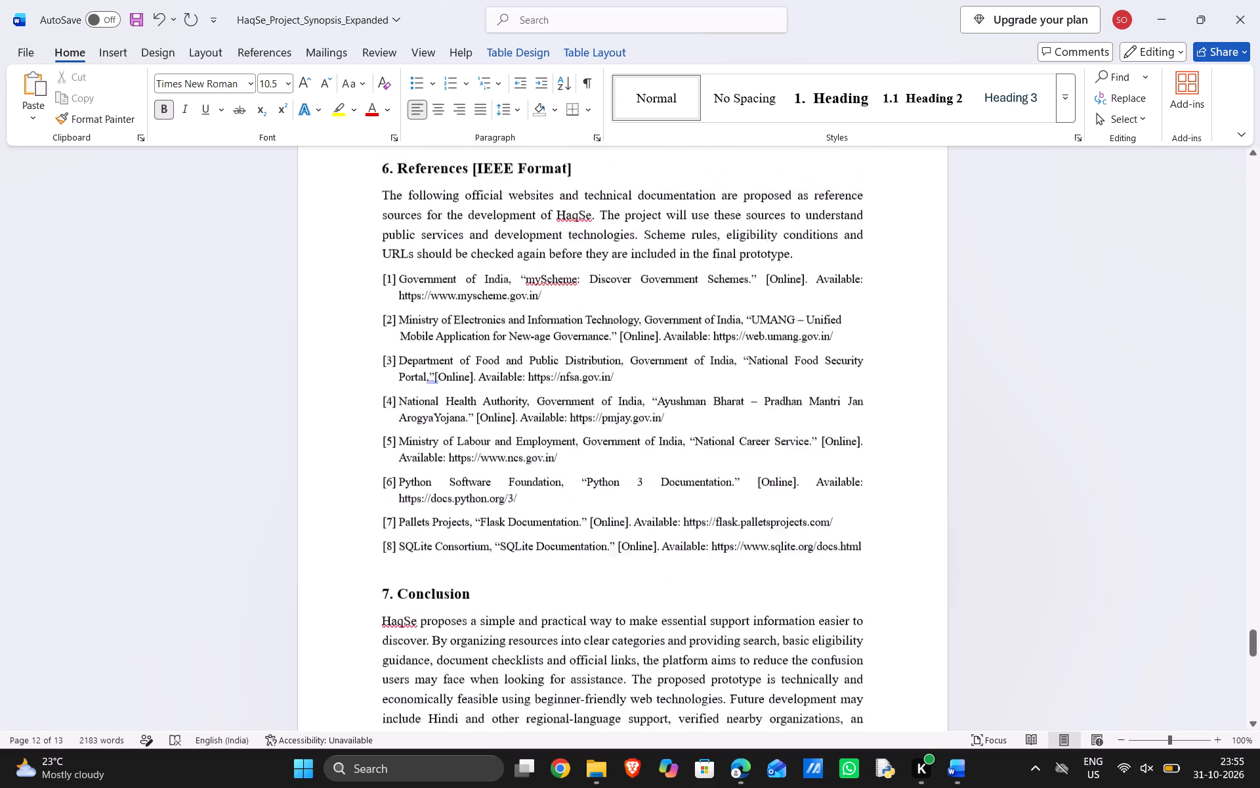
{"action": "scroll", "coordinate": [555, 601], "scroll_direction": "up", "scroll_amount": 7}
{"action": "scroll", "coordinate": [555, 601], "scroll_direction": "down", "scroll_amount": 6}
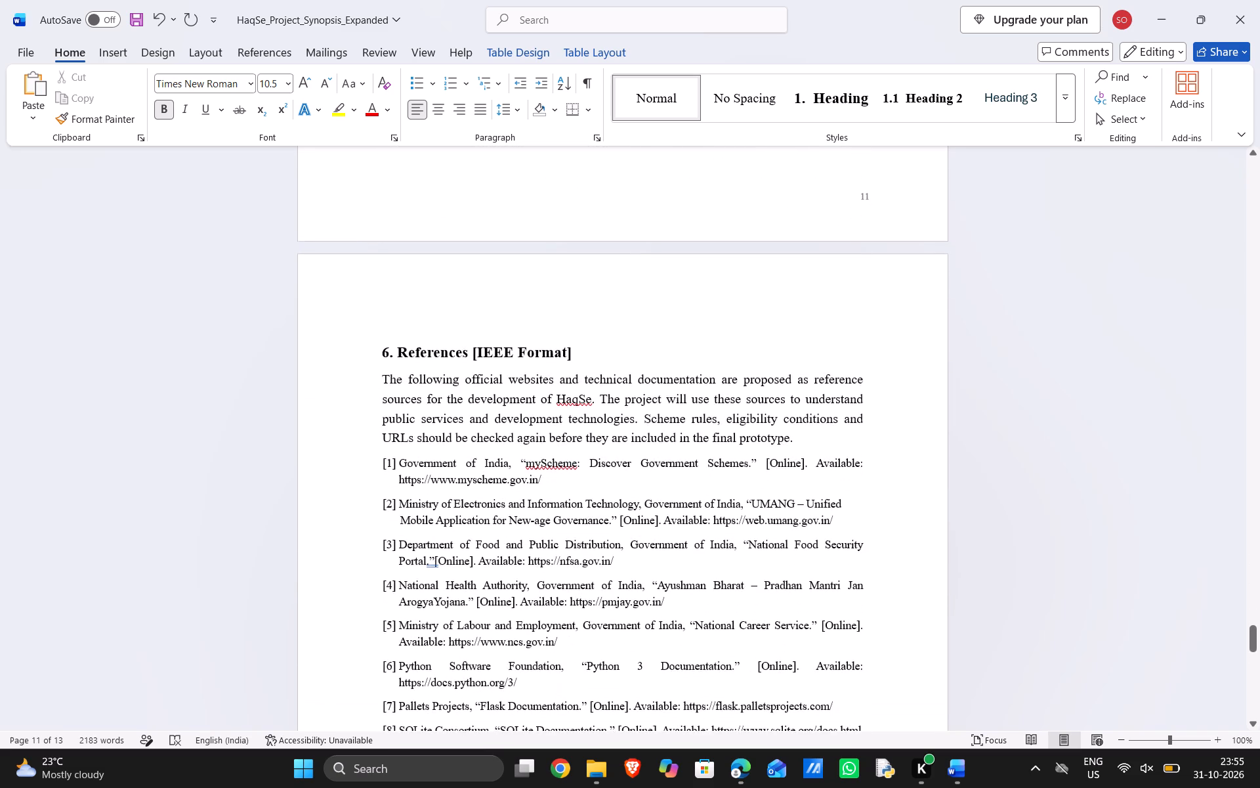
{"action": "scroll", "coordinate": [555, 601], "scroll_direction": "up", "scroll_amount": 8}
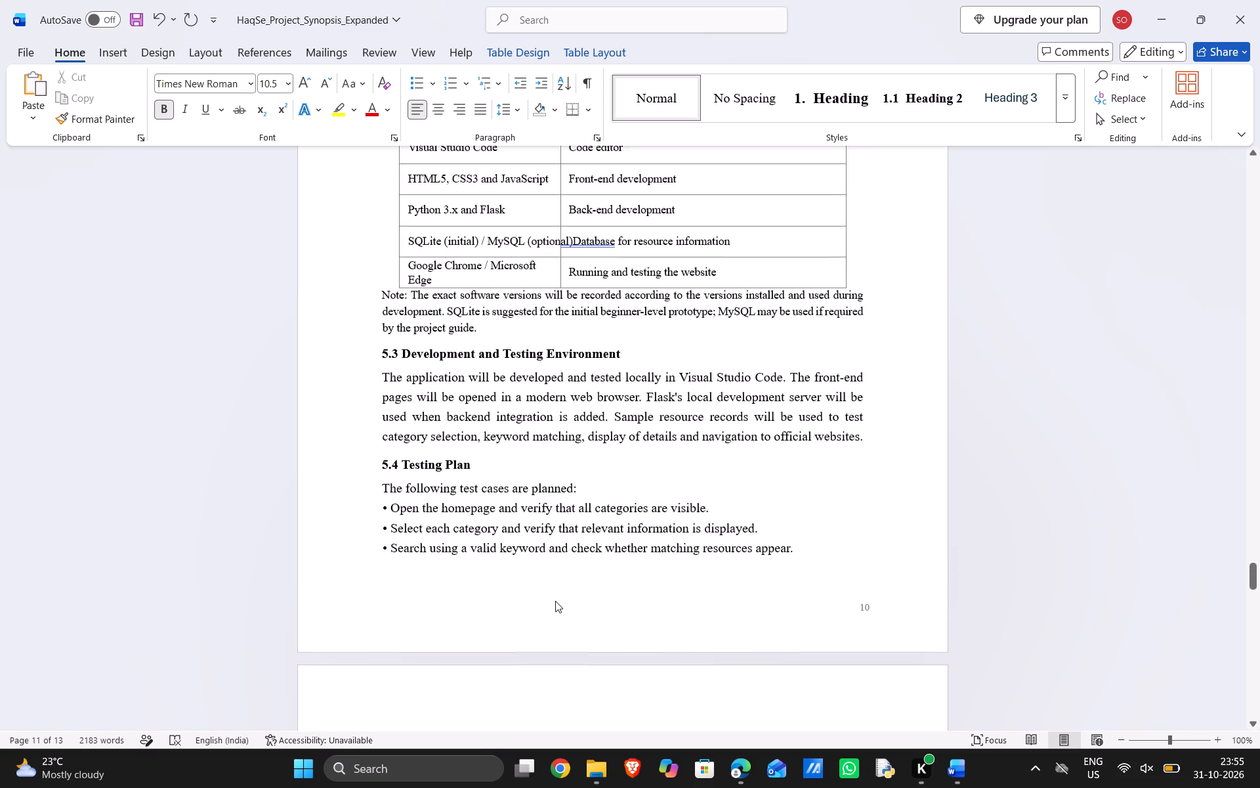
{"action": "scroll", "coordinate": [555, 601], "scroll_direction": "down", "scroll_amount": 2}
{"action": "scroll", "coordinate": [555, 601], "scroll_direction": "up", "scroll_amount": 1}
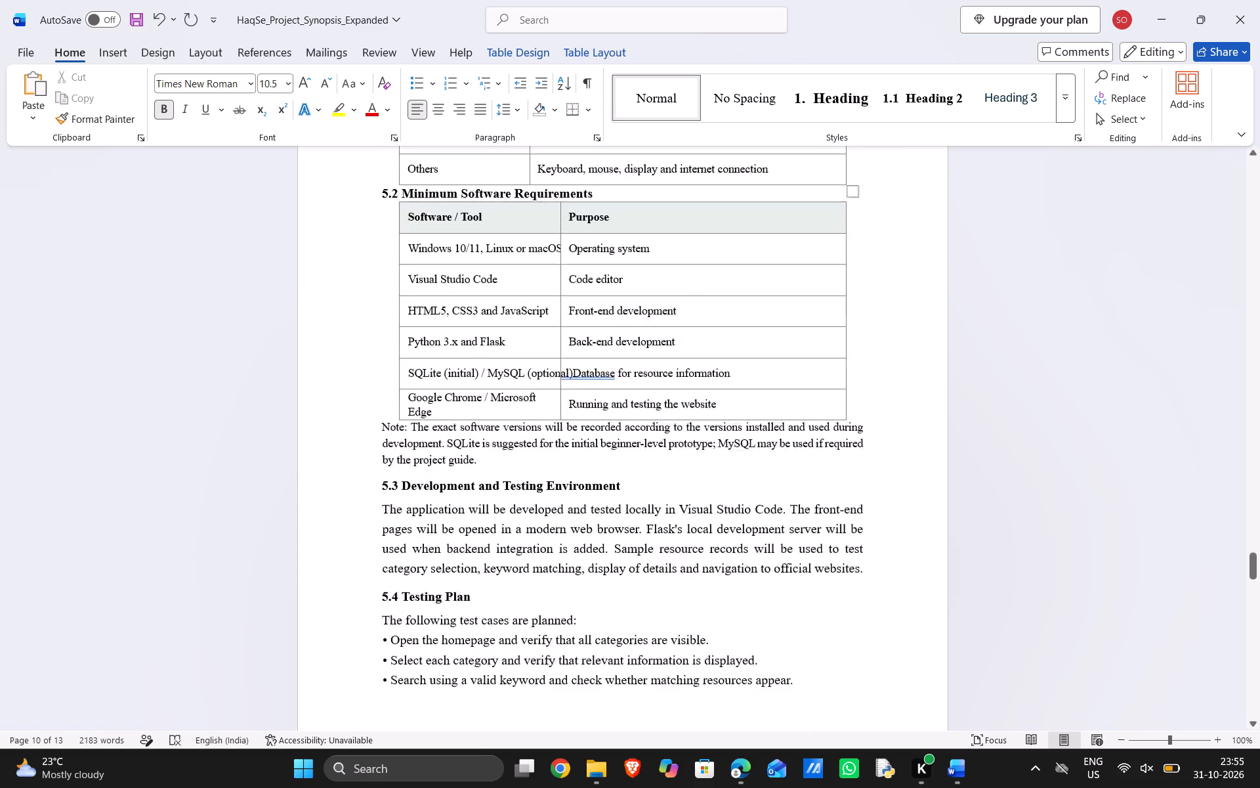
{"action": "scroll", "coordinate": [555, 601], "scroll_direction": "up", "scroll_amount": 2}
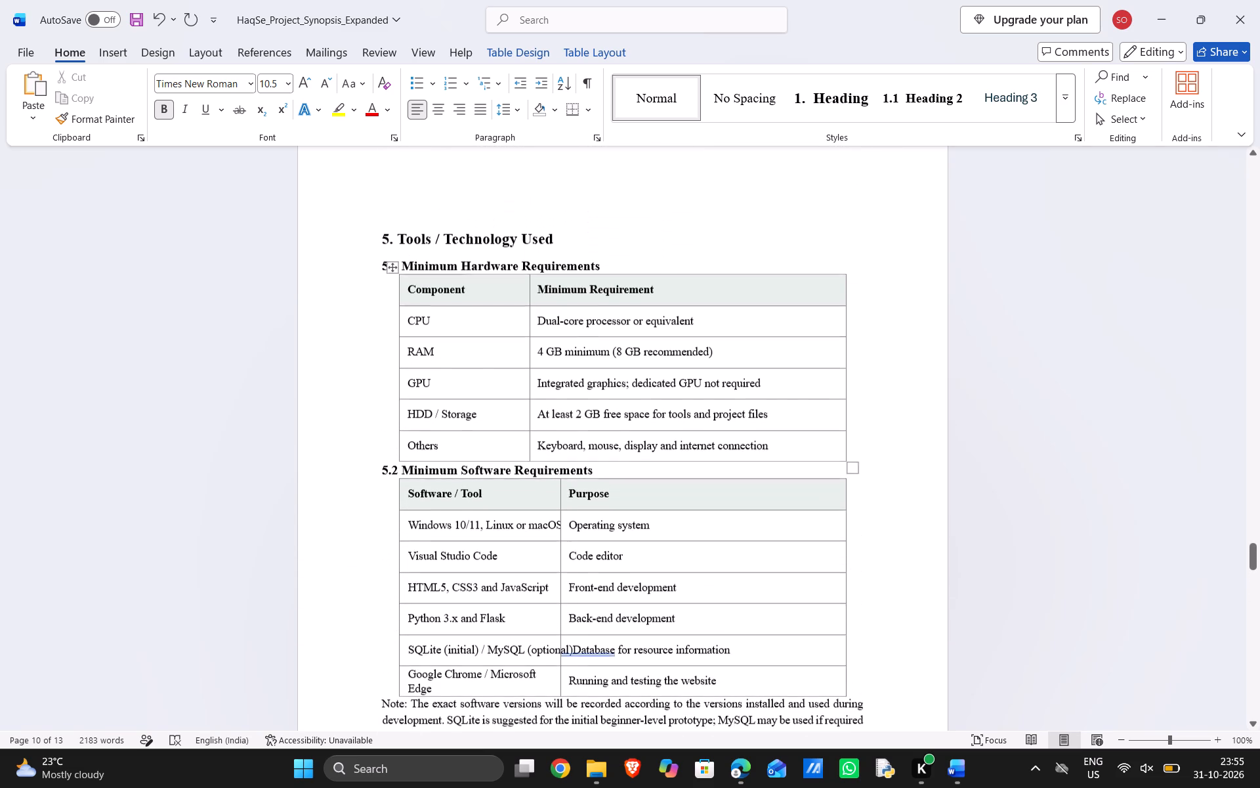
Insert an empty line between the hardware requirements table and the Minimum Software Requirements heading.
{"action": "left_click", "coordinate": [866, 456]}
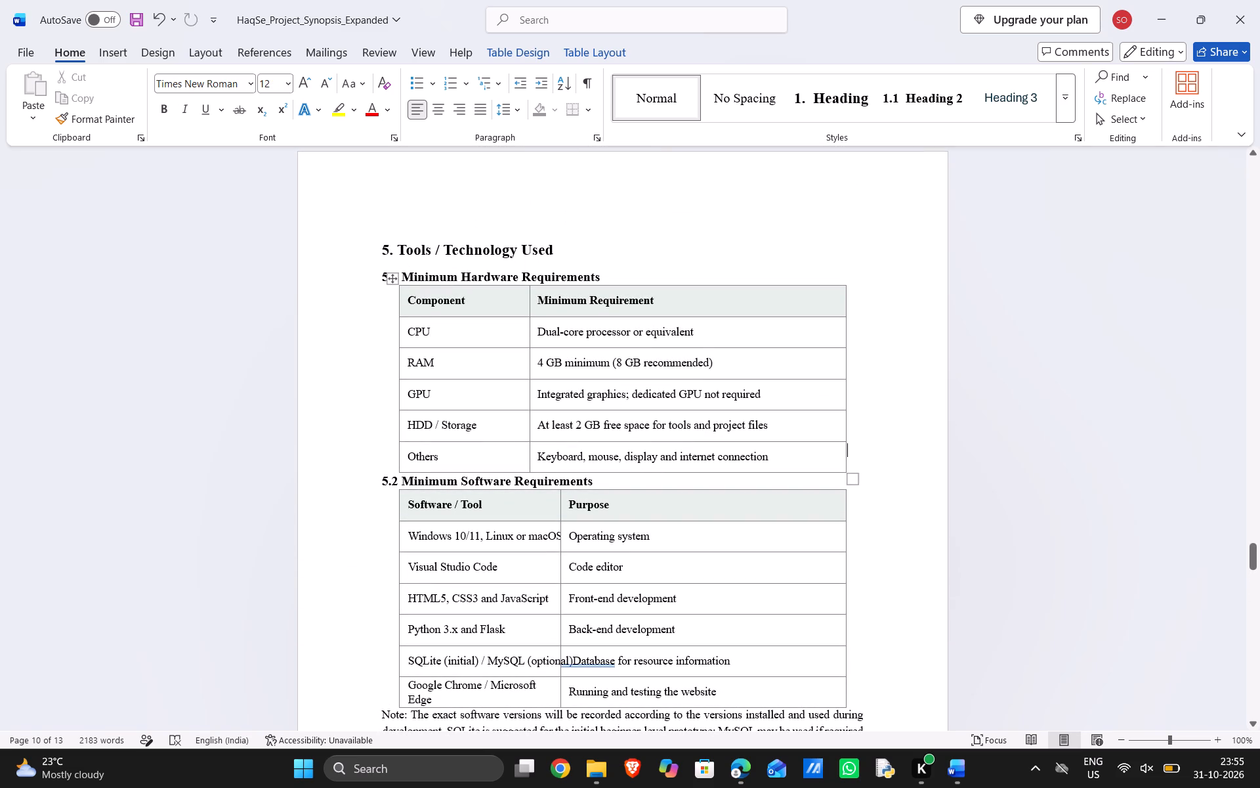
{"action": "key", "text": "Down"}
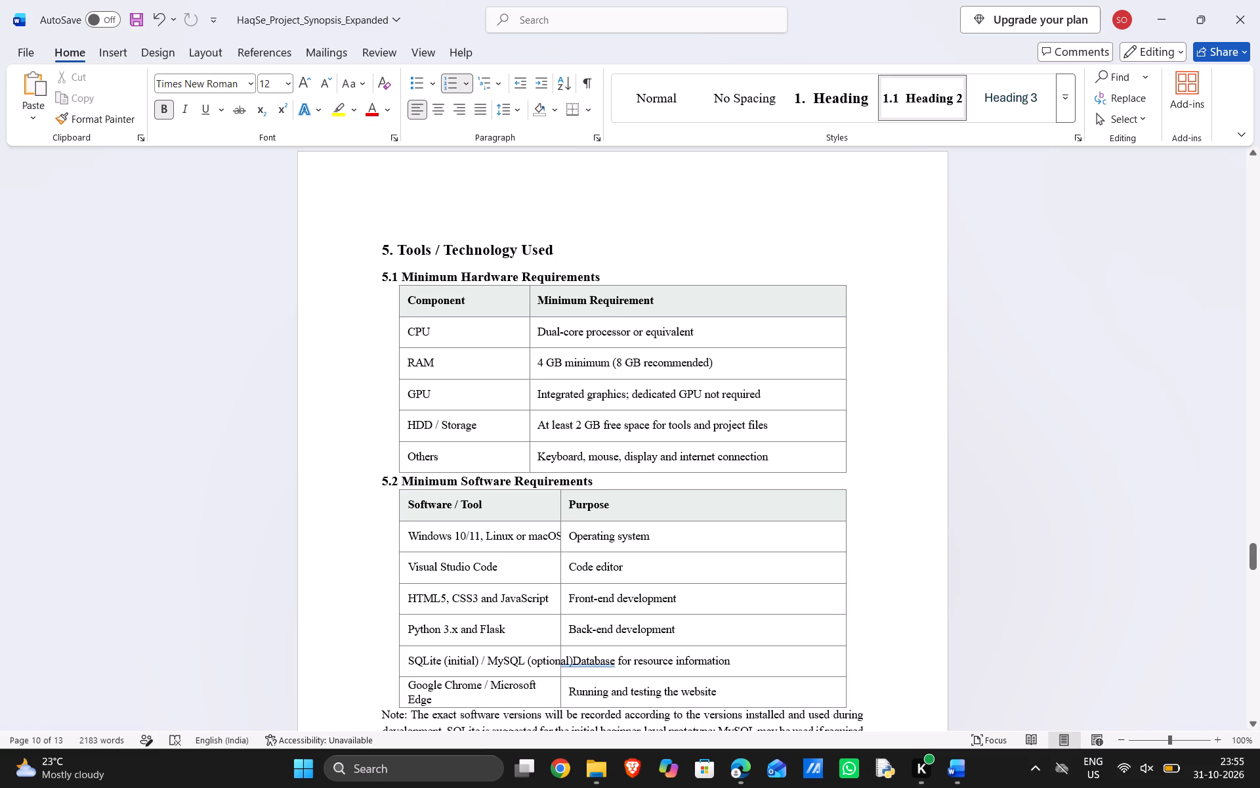
{"action": "key", "text": "Left"}
{"action": "key", "text": "Left"}
{"action": "key", "text": "Left"}
{"action": "key", "text": "Left"}
{"action": "key", "text": "Left"}
{"action": "key", "text": "Left"}
{"action": "key", "text": "Left"}
{"action": "key", "text": "Left"}
{"action": "key", "text": "Left"}
{"action": "key", "text": "Left"}
{"action": "key", "text": "Left"}
{"action": "key", "text": "Left"}
{"action": "key", "text": "Left"}
{"action": "key", "text": "Left"}
{"action": "key", "text": "Left"}
{"action": "key", "text": "Left"}
{"action": "key", "text": "Left"}
{"action": "key", "text": "Left"}
{"action": "key", "text": "Left"}
{"action": "key", "text": "Left"}
{"action": "key", "text": "Left"}
{"action": "key", "text": "Left"}
{"action": "key", "text": "Left"}
{"action": "key", "text": "Left"}
{"action": "key", "text": "Left"}
{"action": "key", "text": "Left"}
{"action": "key", "text": "Left"}
{"action": "key", "text": "Left"}
{"action": "key", "text": "Left"}
{"action": "key", "text": "Left"}
{"action": "key", "text": "Left"}
{"action": "key", "text": "Left"}
{"action": "key", "text": "Left"}
{"action": "key", "text": "Left"}
{"action": "key", "text": "Left"}
{"action": "key", "text": "Left"}
{"action": "key", "text": "Left"}
{"action": "key", "text": "Left"}
{"action": "key", "text": "Right"}
{"action": "key", "text": "Right"}
{"action": "key", "text": "Right"}
{"action": "key", "text": "Right"}
{"action": "key", "text": "Right"}
{"action": "key", "text": "Right"}
{"action": "key", "text": "Right"}
{"action": "key", "text": "Right"}
{"action": "key", "text": "Right"}
{"action": "key", "text": "Right"}
{"action": "key", "text": "Right"}
{"action": "key", "text": "Right"}
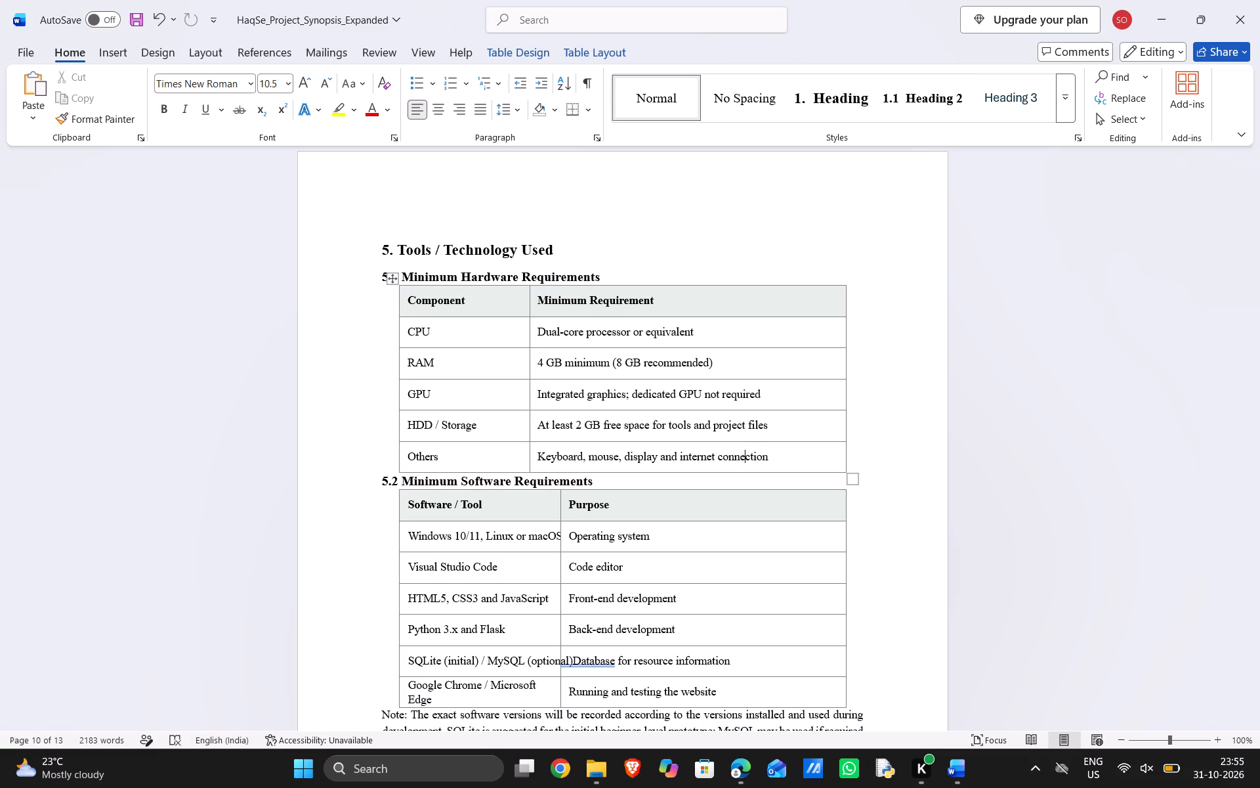
{"action": "key", "text": "Left"}
{"action": "key", "text": "Left"}
{"action": "key", "text": "Left"}
{"action": "key", "text": "Left"}
{"action": "key", "text": "Left"}
{"action": "key", "text": "Right"}
{"action": "key", "text": "Return"}
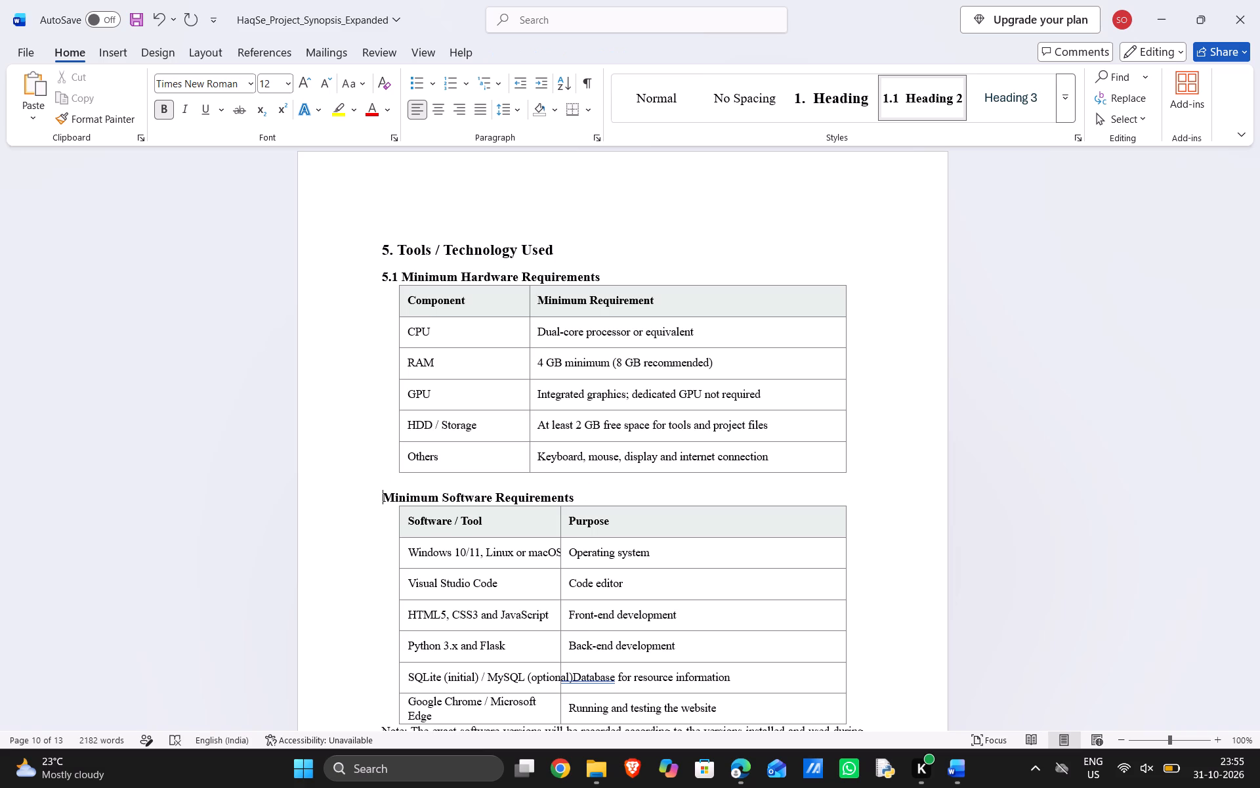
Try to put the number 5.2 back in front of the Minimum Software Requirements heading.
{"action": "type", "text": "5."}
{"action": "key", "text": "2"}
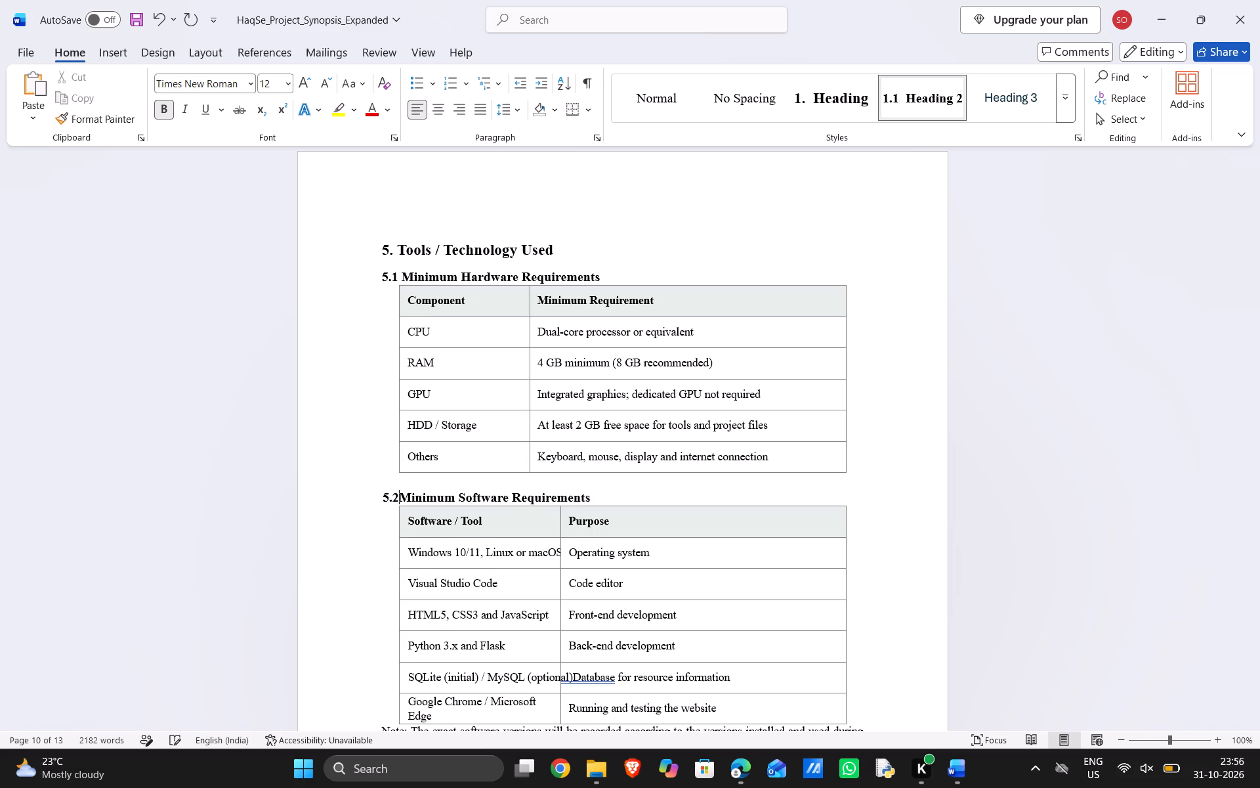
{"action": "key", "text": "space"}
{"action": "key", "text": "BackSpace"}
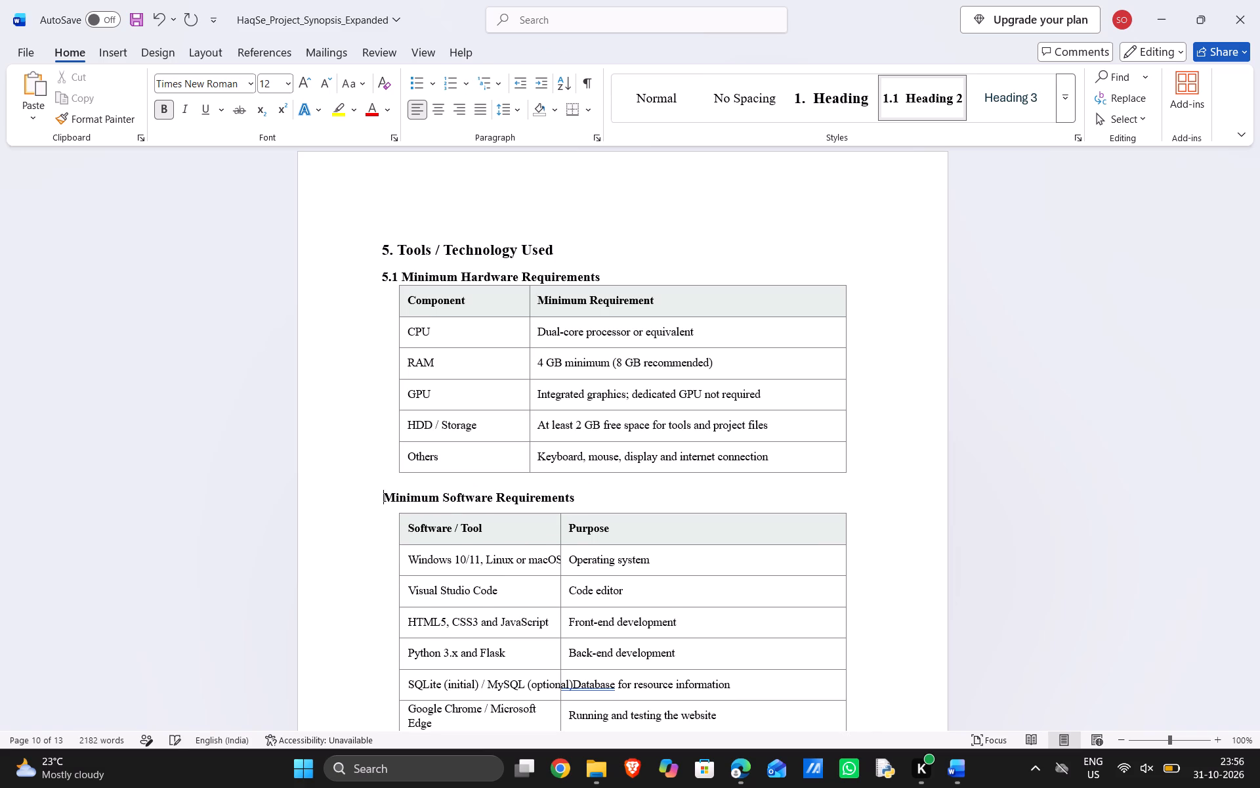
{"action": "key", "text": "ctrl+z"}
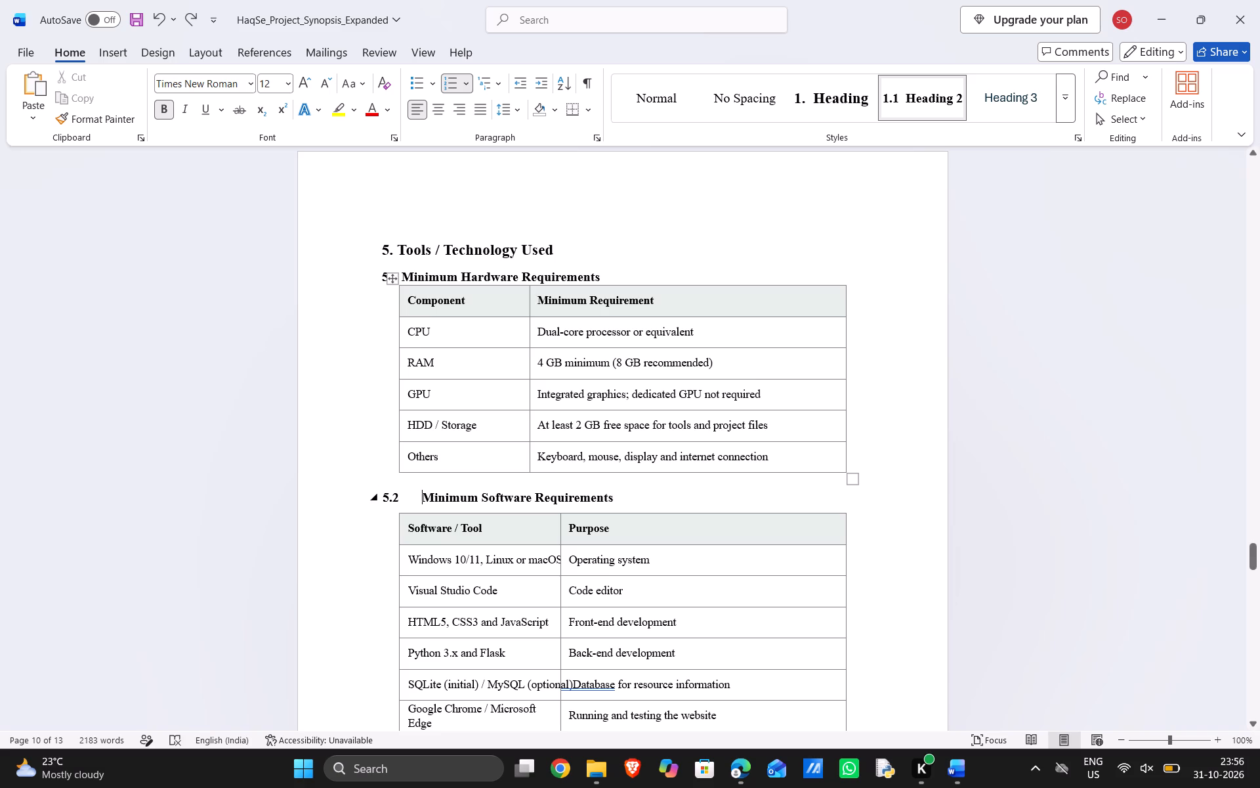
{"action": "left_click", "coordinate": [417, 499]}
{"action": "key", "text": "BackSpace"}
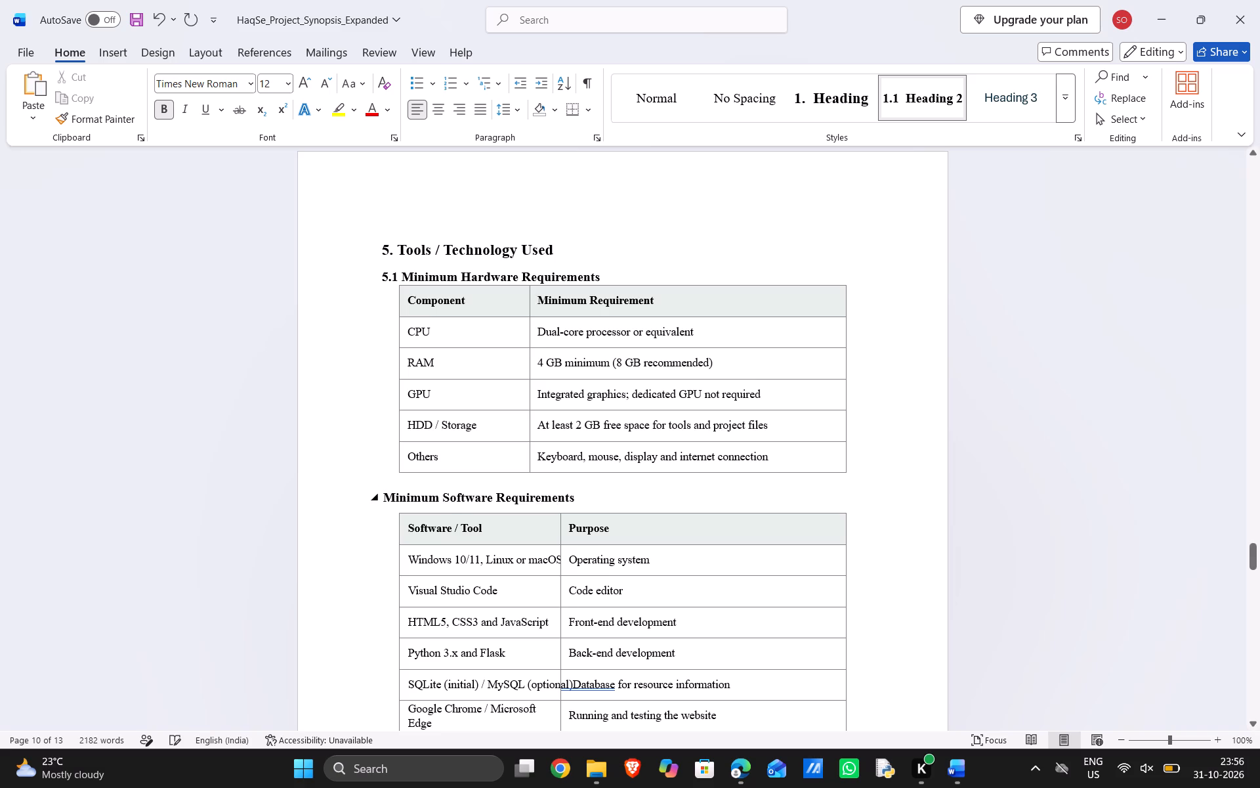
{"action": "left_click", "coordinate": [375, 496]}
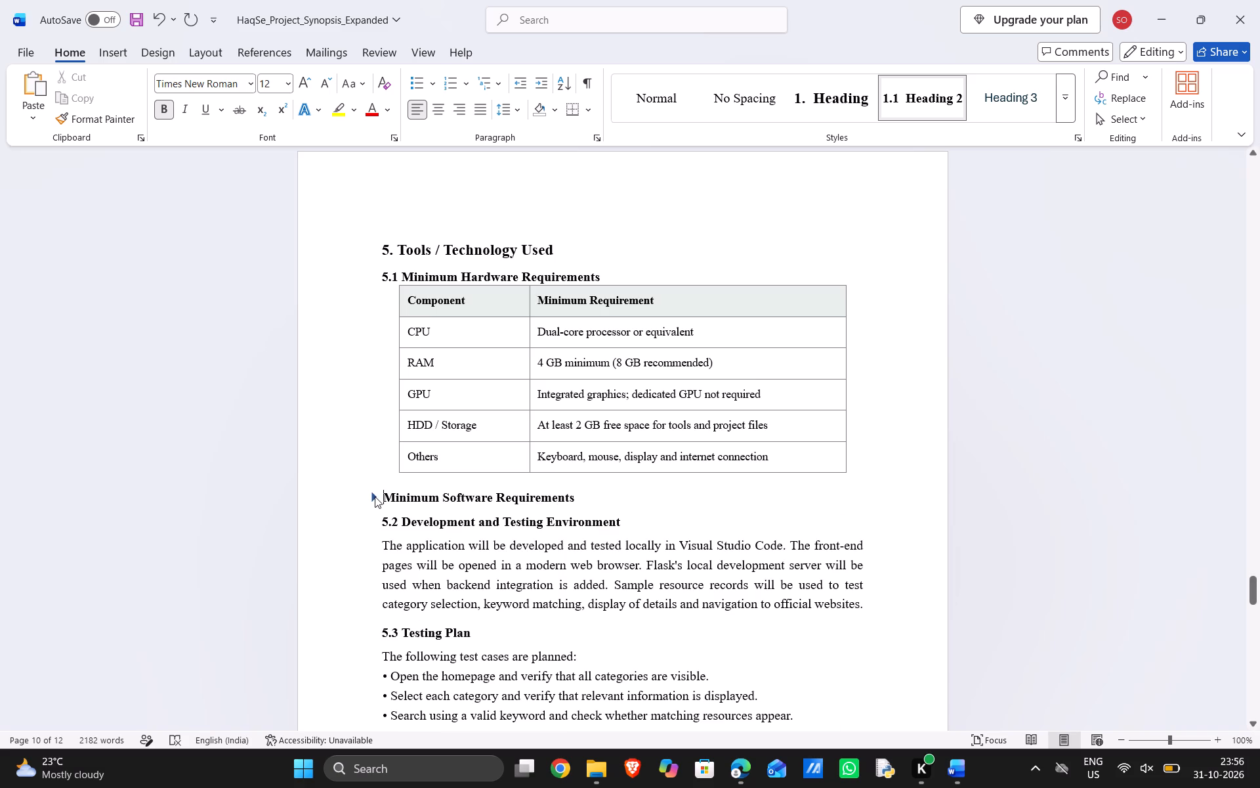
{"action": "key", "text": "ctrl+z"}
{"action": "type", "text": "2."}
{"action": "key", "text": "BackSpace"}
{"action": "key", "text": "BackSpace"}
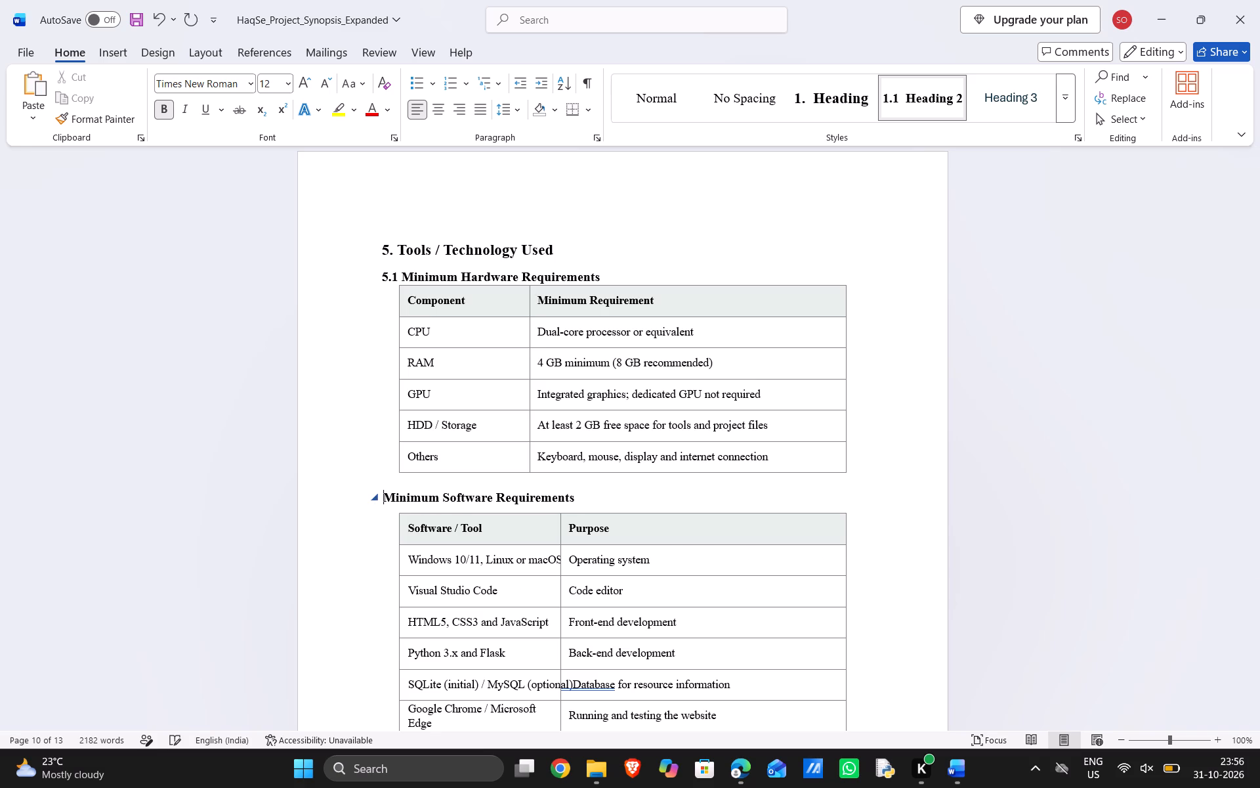
Enter 5.2 and a space in front of the Minimum Software Requirements heading text.
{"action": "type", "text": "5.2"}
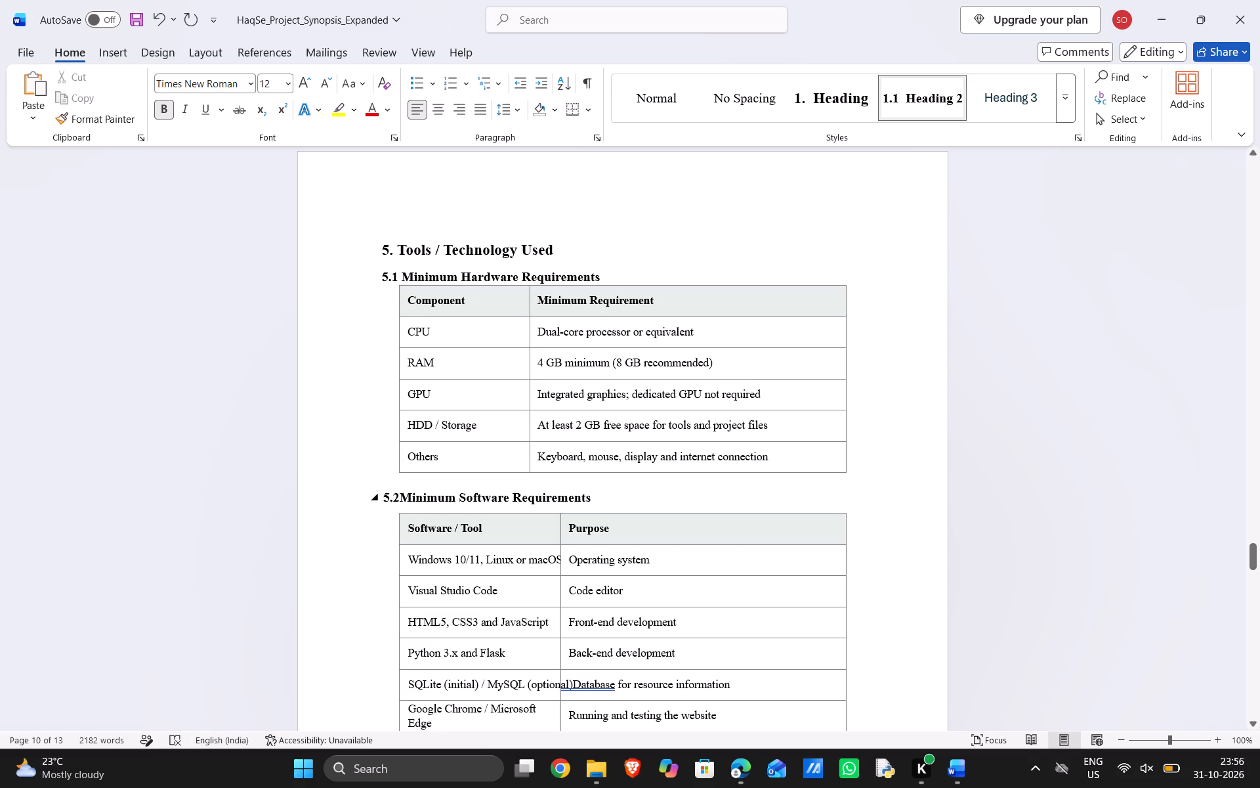
{"action": "left_click", "coordinate": [397, 498]}
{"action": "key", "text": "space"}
Check the heading numbers, table spacing and page flow across section 5 through the testing plan.
{"action": "scroll", "coordinate": [434, 538], "scroll_direction": "down", "scroll_amount": 1}
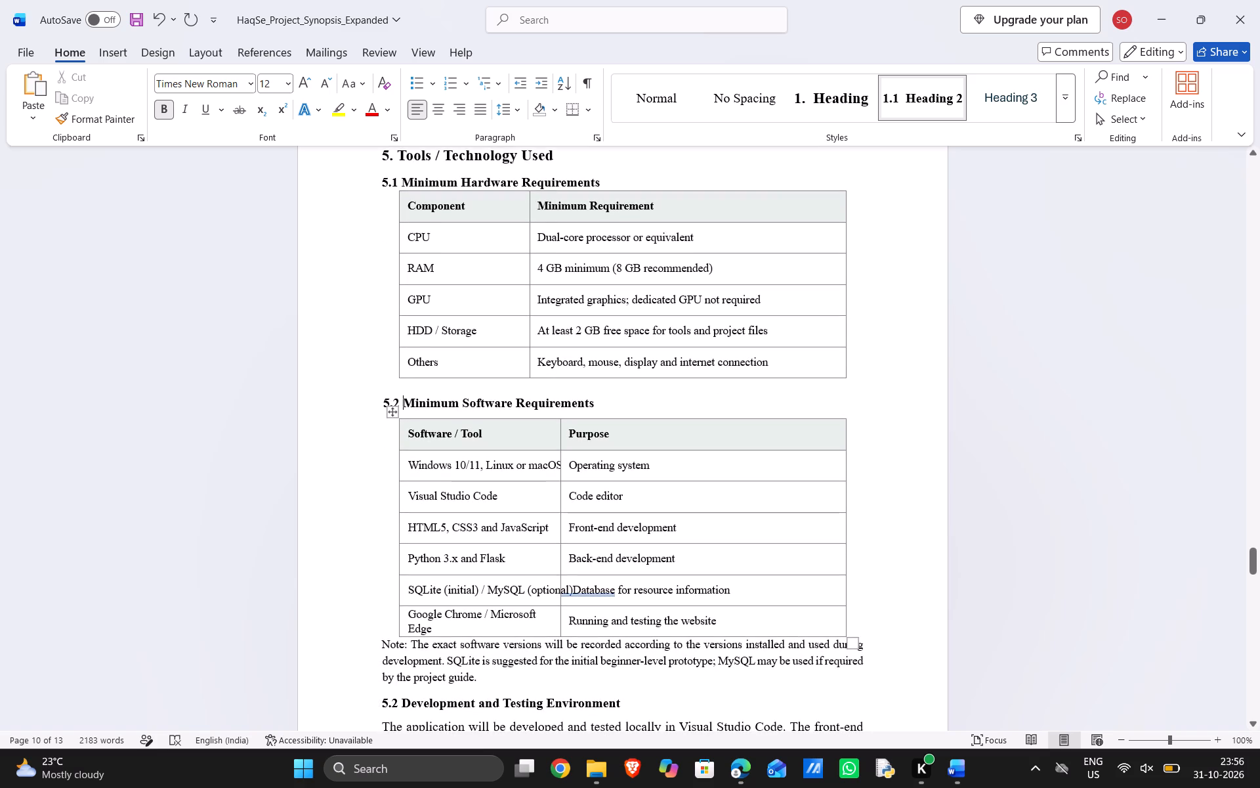
{"action": "scroll", "coordinate": [577, 511], "scroll_direction": "down", "scroll_amount": 3}
{"action": "scroll", "coordinate": [577, 511], "scroll_direction": "up", "scroll_amount": 1}
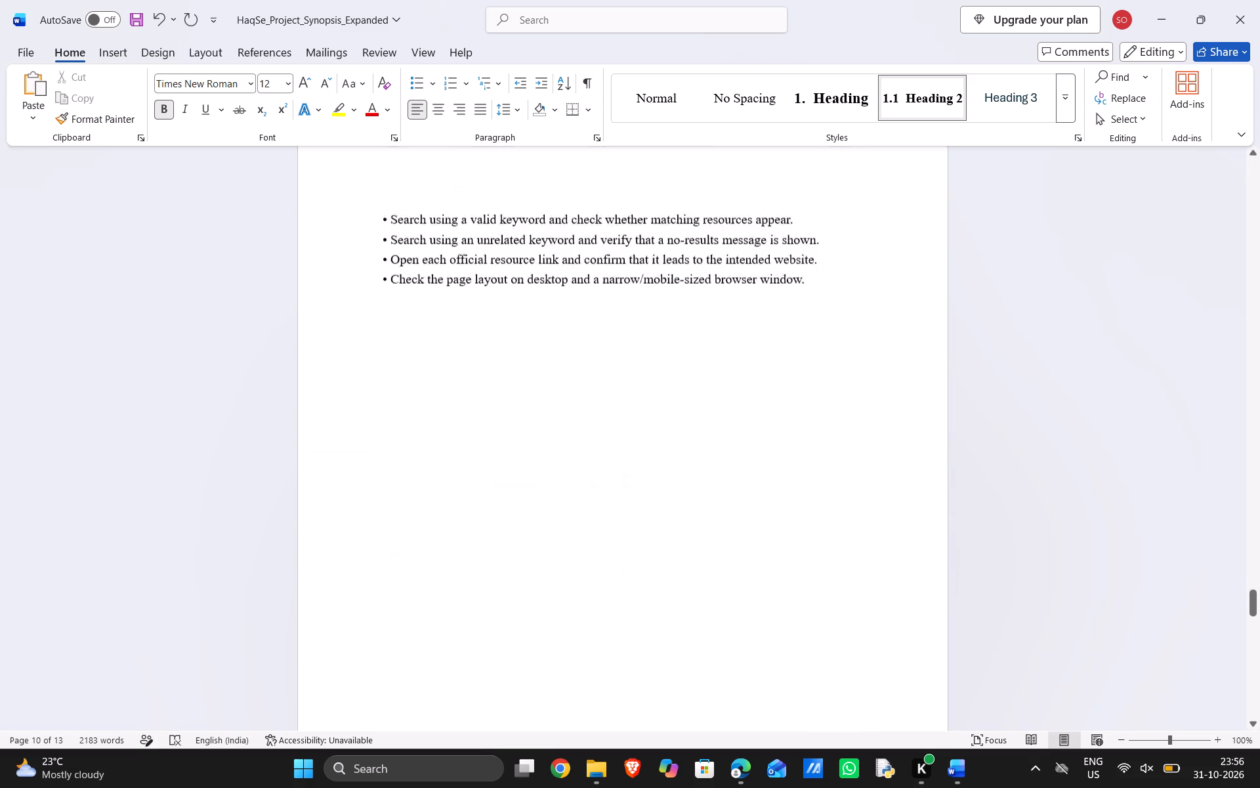
{"action": "scroll", "coordinate": [577, 511], "scroll_direction": "up", "scroll_amount": 3}
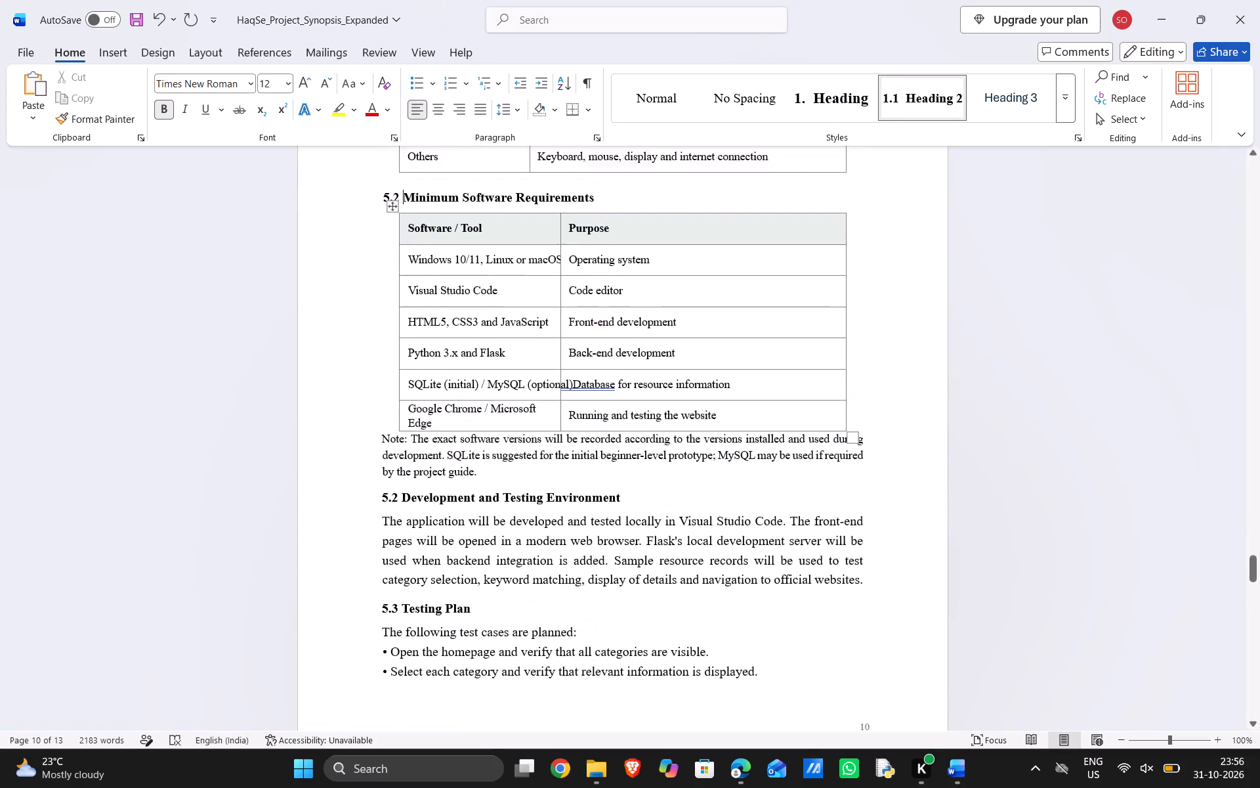
{"action": "scroll", "coordinate": [577, 511], "scroll_direction": "up", "scroll_amount": 3}
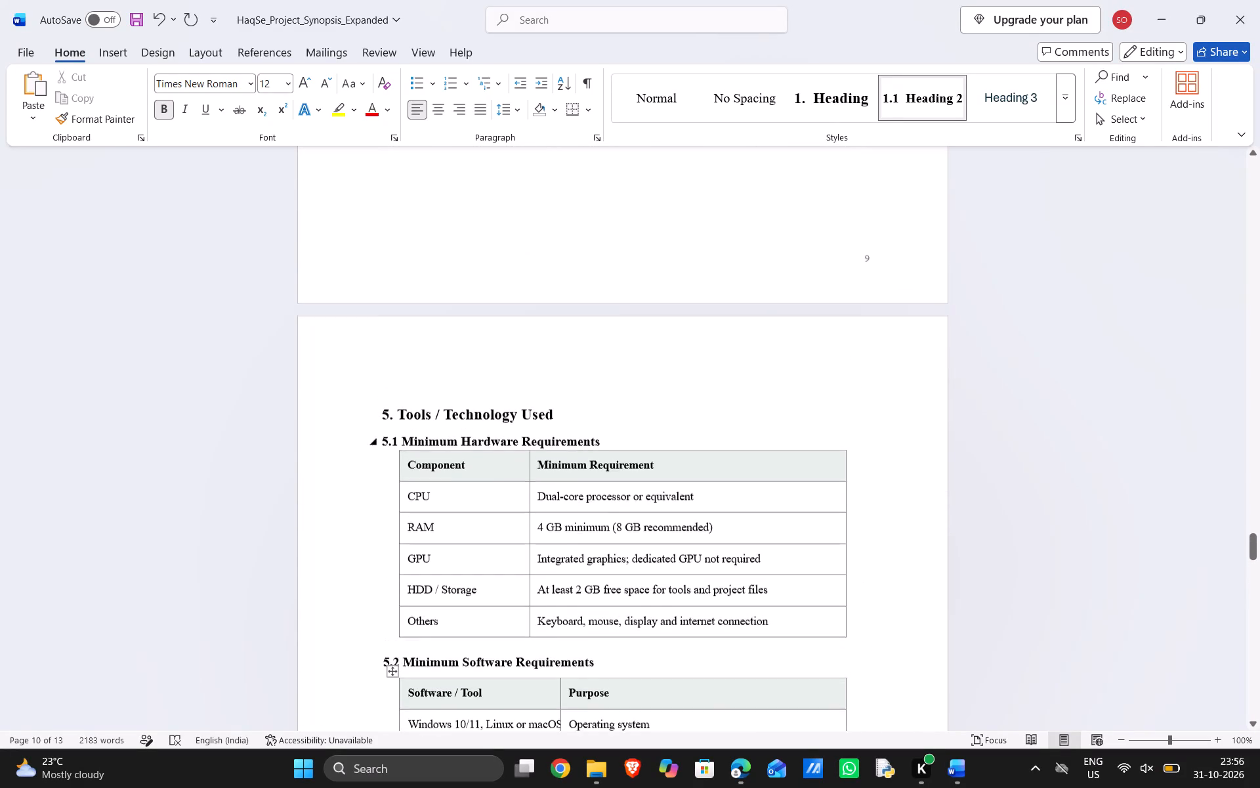
Insert an empty line between the Tools / Technology Used heading and the Minimum Hardware Requirements heading.
{"action": "scroll", "coordinate": [577, 511], "scroll_direction": "up", "scroll_amount": 1}
{"action": "left_click", "coordinate": [561, 588]}
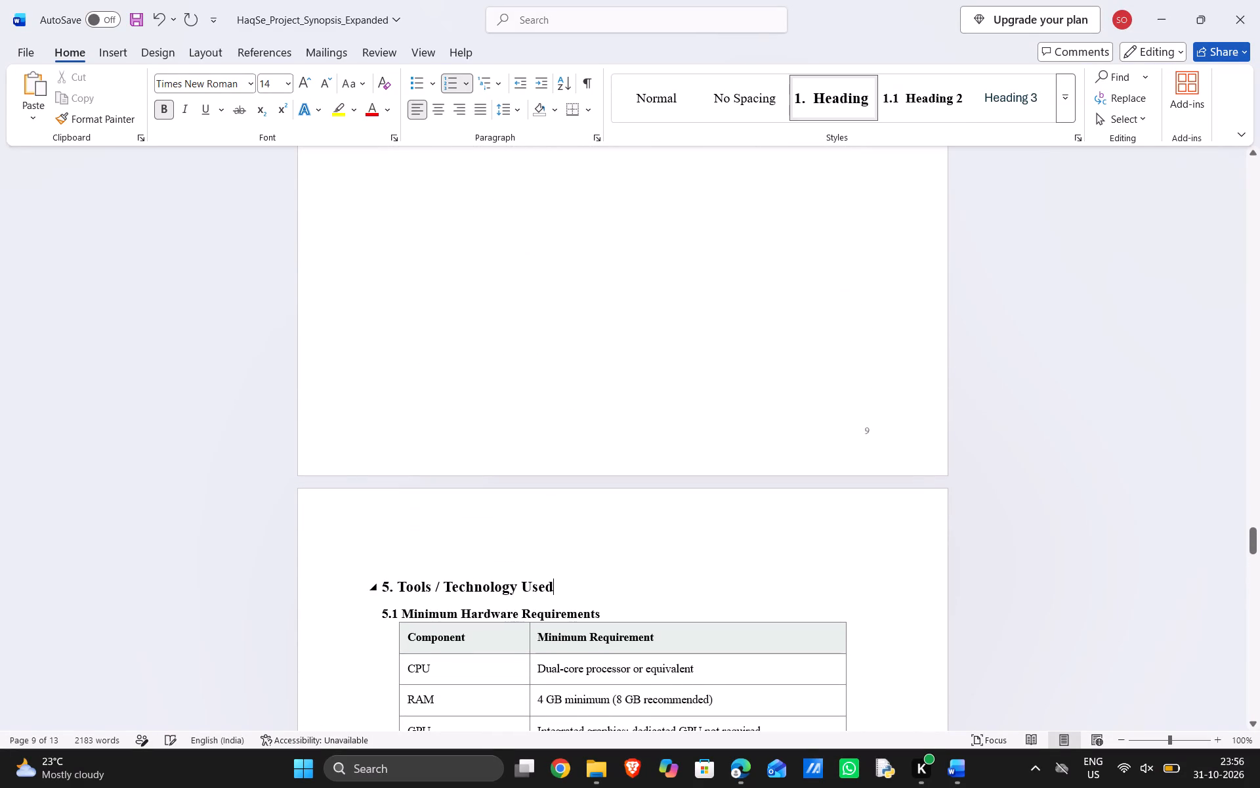
{"action": "key", "text": "Return"}
{"action": "scroll", "coordinate": [561, 588], "scroll_direction": "down", "scroll_amount": 2}
{"action": "scroll", "coordinate": [561, 588], "scroll_direction": "up", "scroll_amount": 1}
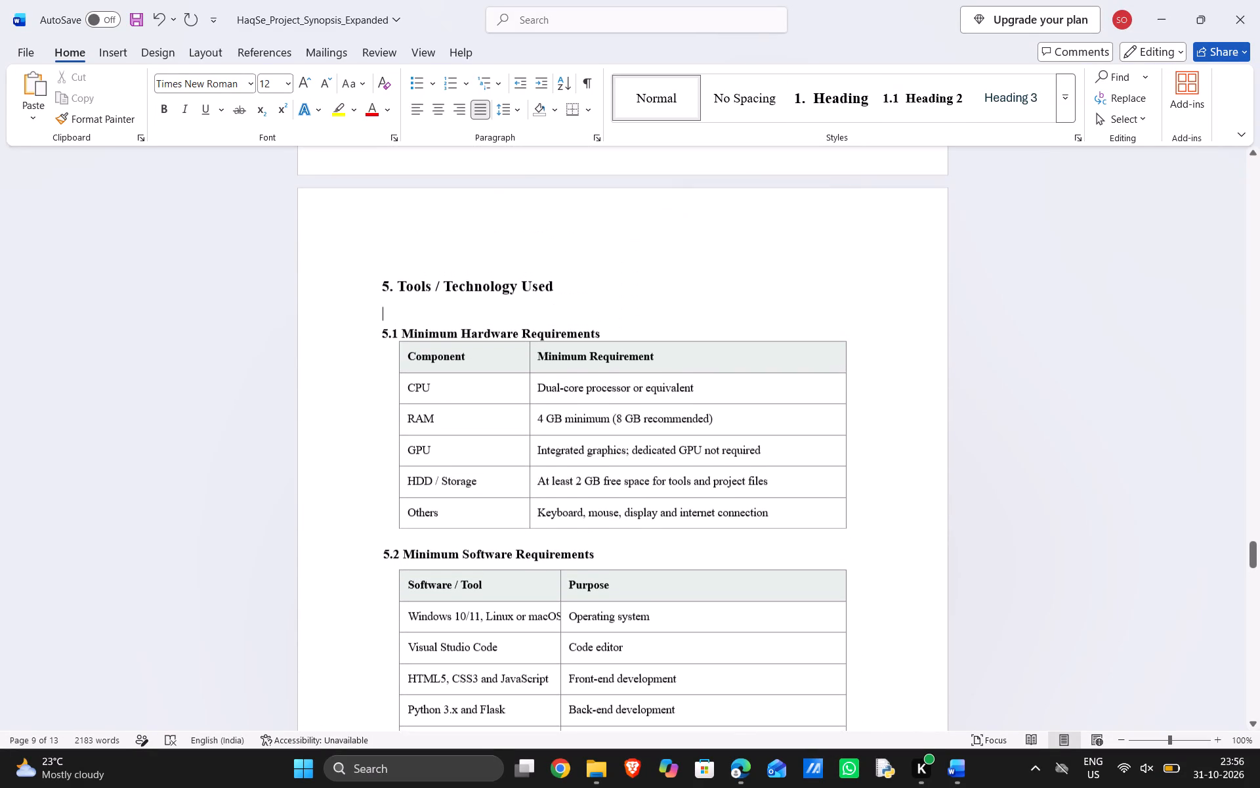
Insert empty space between the Minimum Hardware Requirements heading and its component table.
{"action": "left_click", "coordinate": [608, 339]}
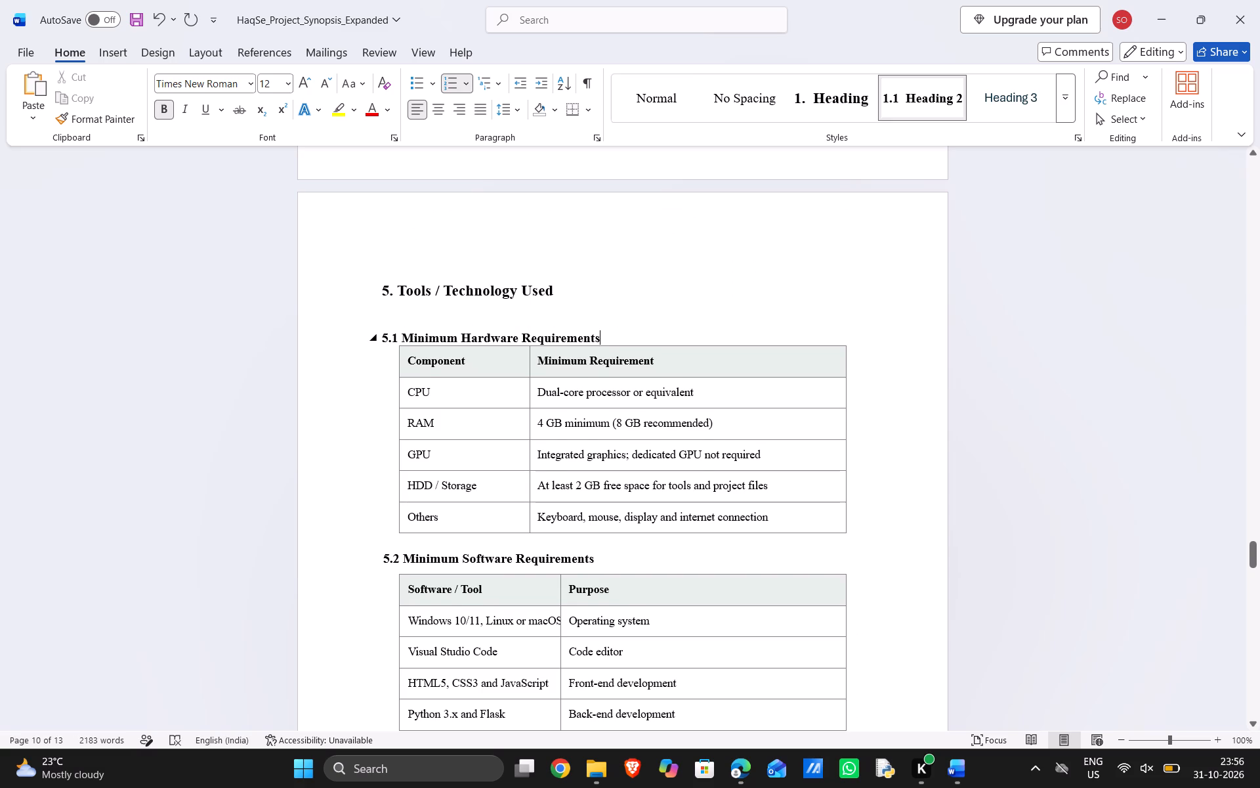
{"action": "key", "text": "backslash"}
{"action": "key", "text": "Return"}
{"action": "key", "text": "Return"}
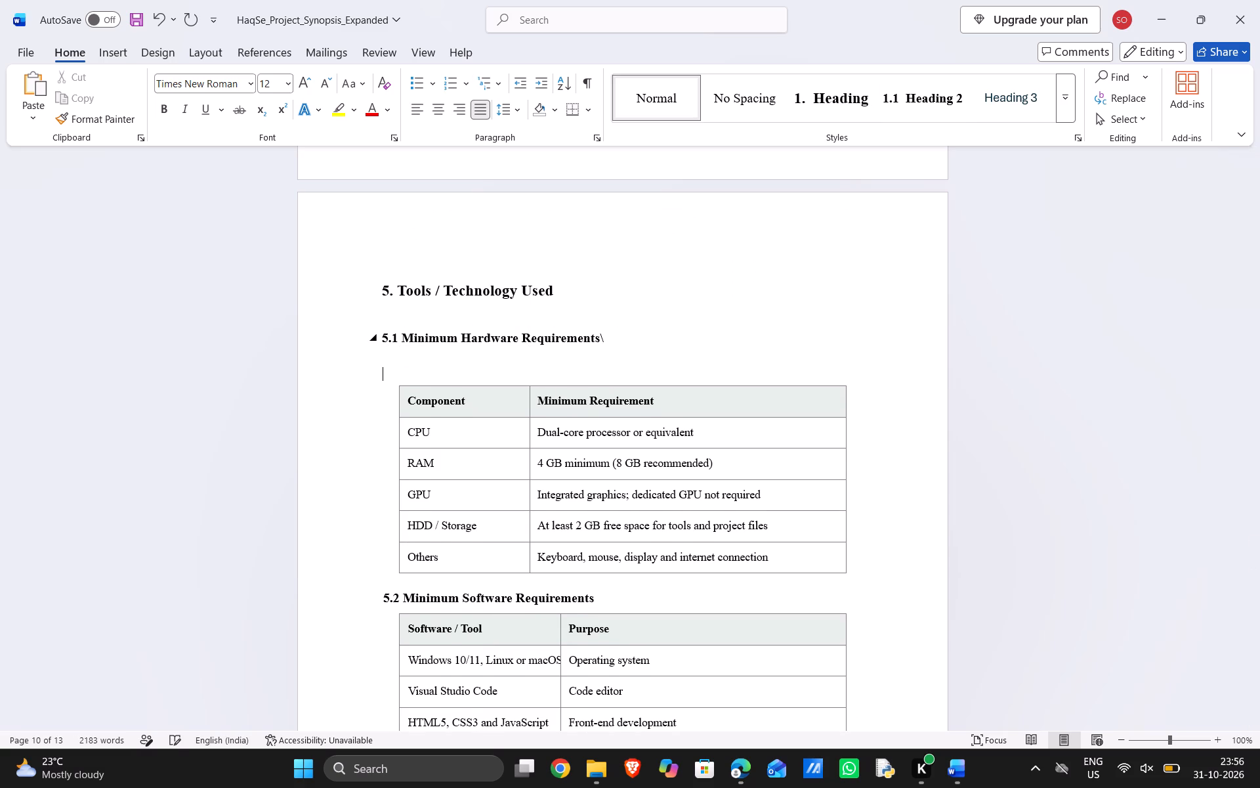
Insert two empty lines between the Minimum Software Requirements heading and its software table.
{"action": "scroll", "coordinate": [608, 339], "scroll_direction": "down", "scroll_amount": 1}
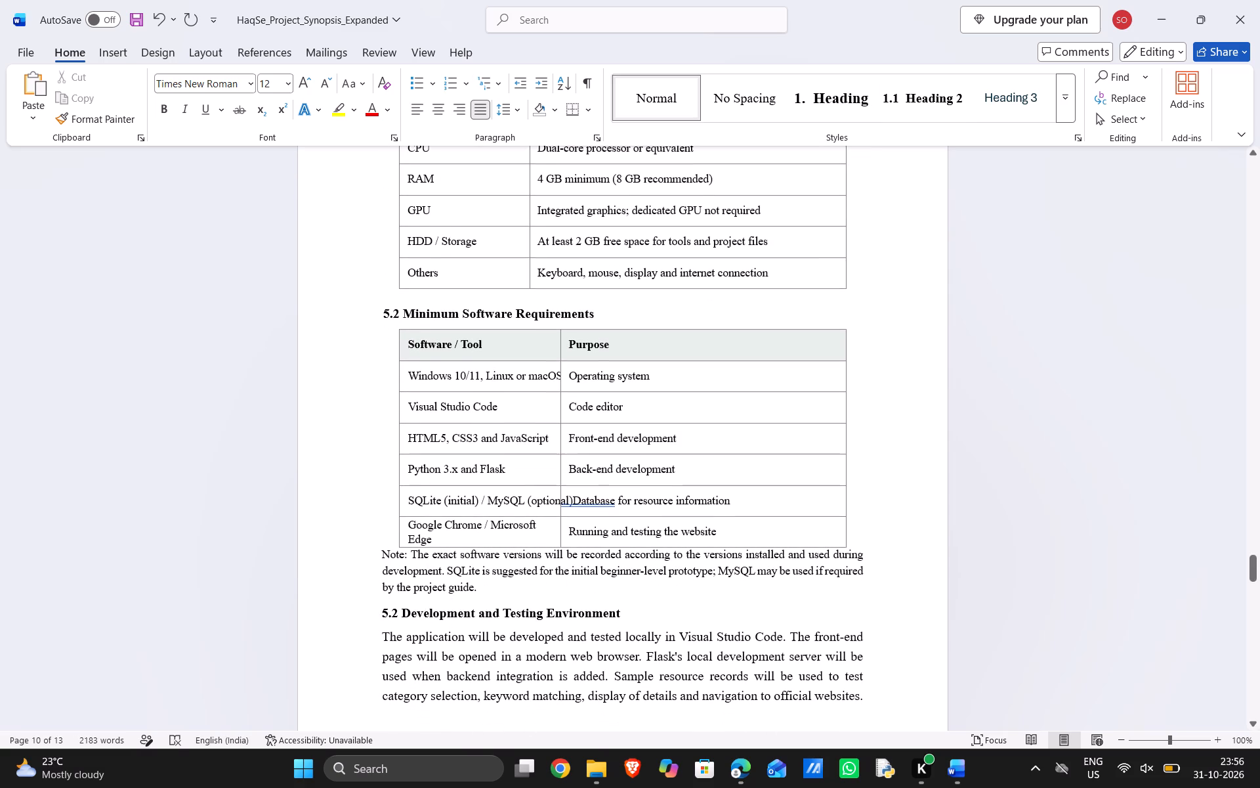
{"action": "left_click", "coordinate": [598, 315]}
{"action": "left_click", "coordinate": [598, 315]}
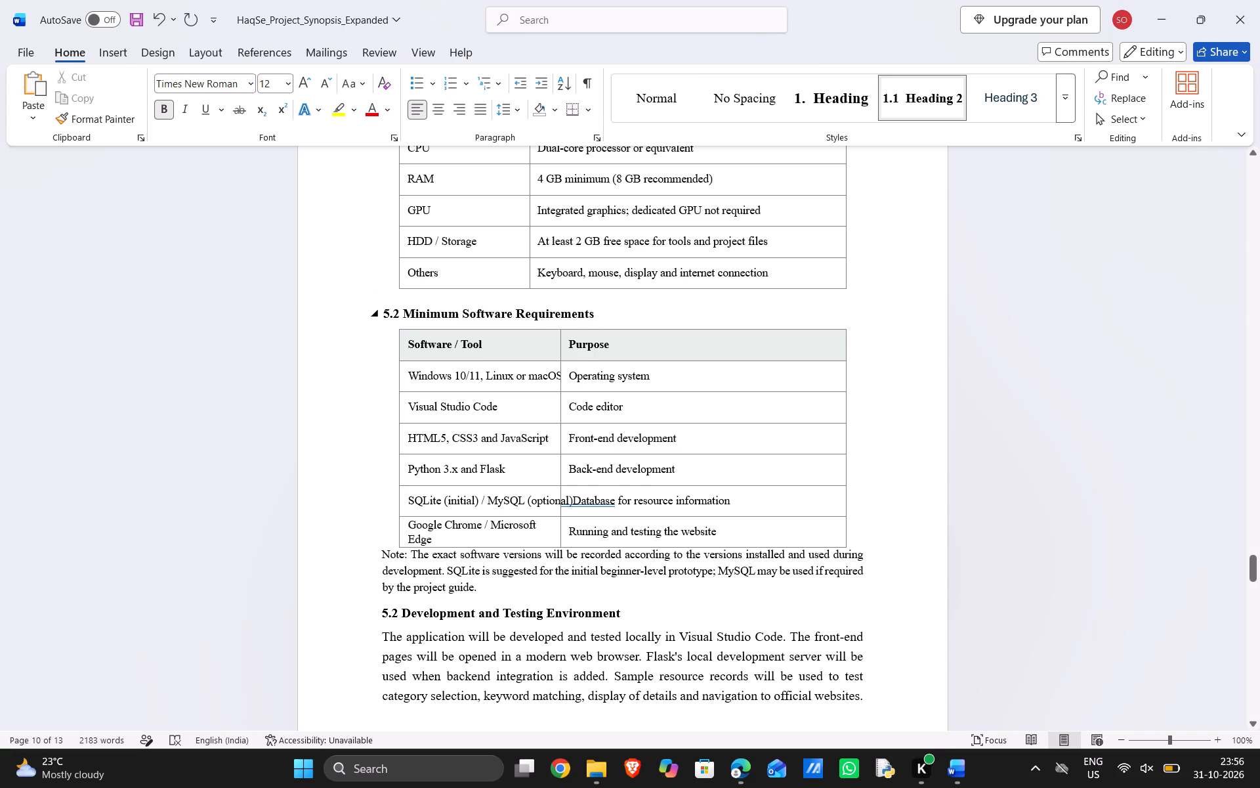
{"action": "key", "text": "Return"}
{"action": "key", "text": "Return"}
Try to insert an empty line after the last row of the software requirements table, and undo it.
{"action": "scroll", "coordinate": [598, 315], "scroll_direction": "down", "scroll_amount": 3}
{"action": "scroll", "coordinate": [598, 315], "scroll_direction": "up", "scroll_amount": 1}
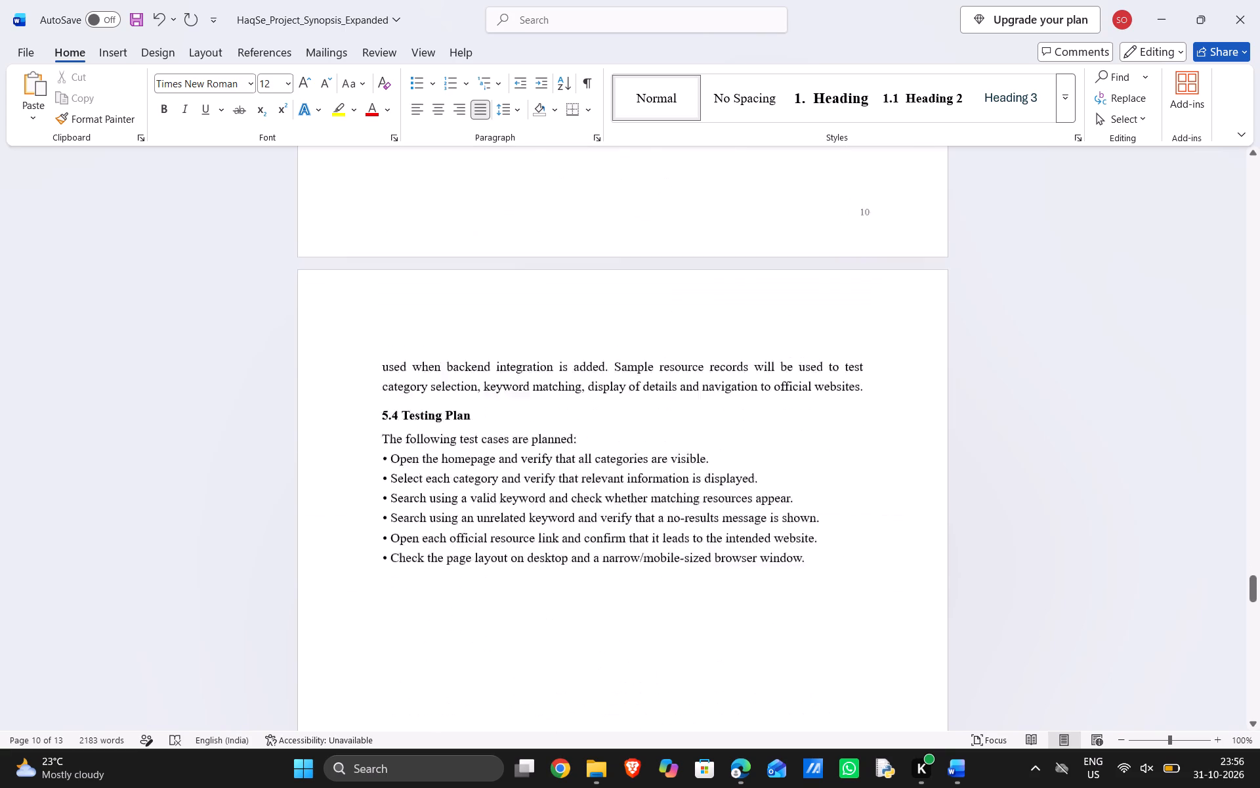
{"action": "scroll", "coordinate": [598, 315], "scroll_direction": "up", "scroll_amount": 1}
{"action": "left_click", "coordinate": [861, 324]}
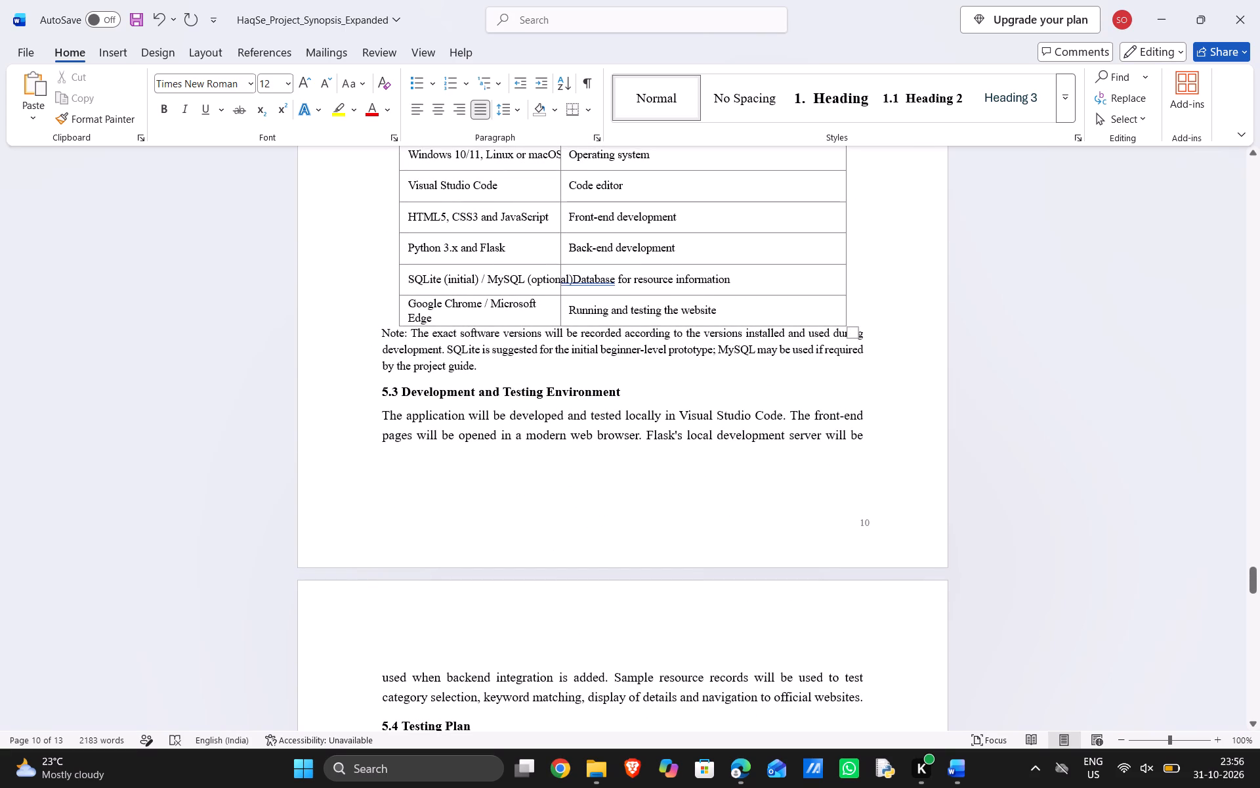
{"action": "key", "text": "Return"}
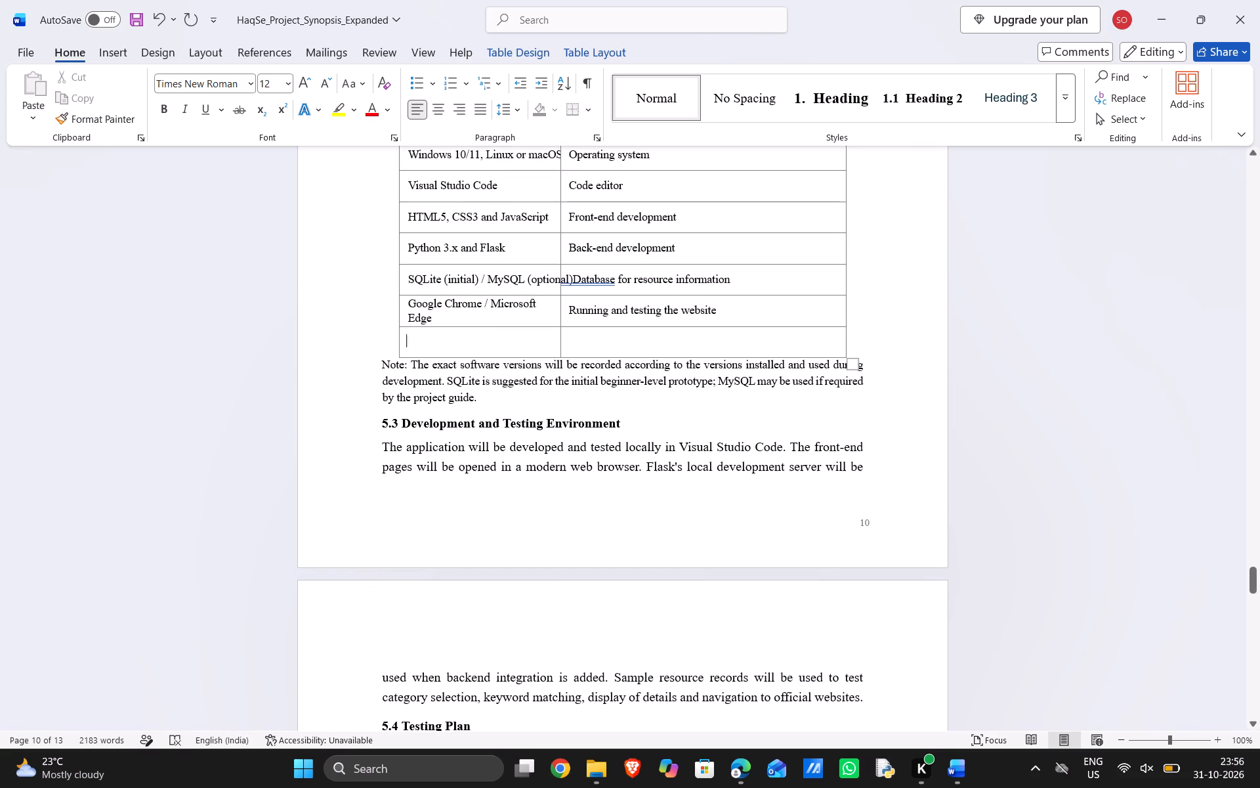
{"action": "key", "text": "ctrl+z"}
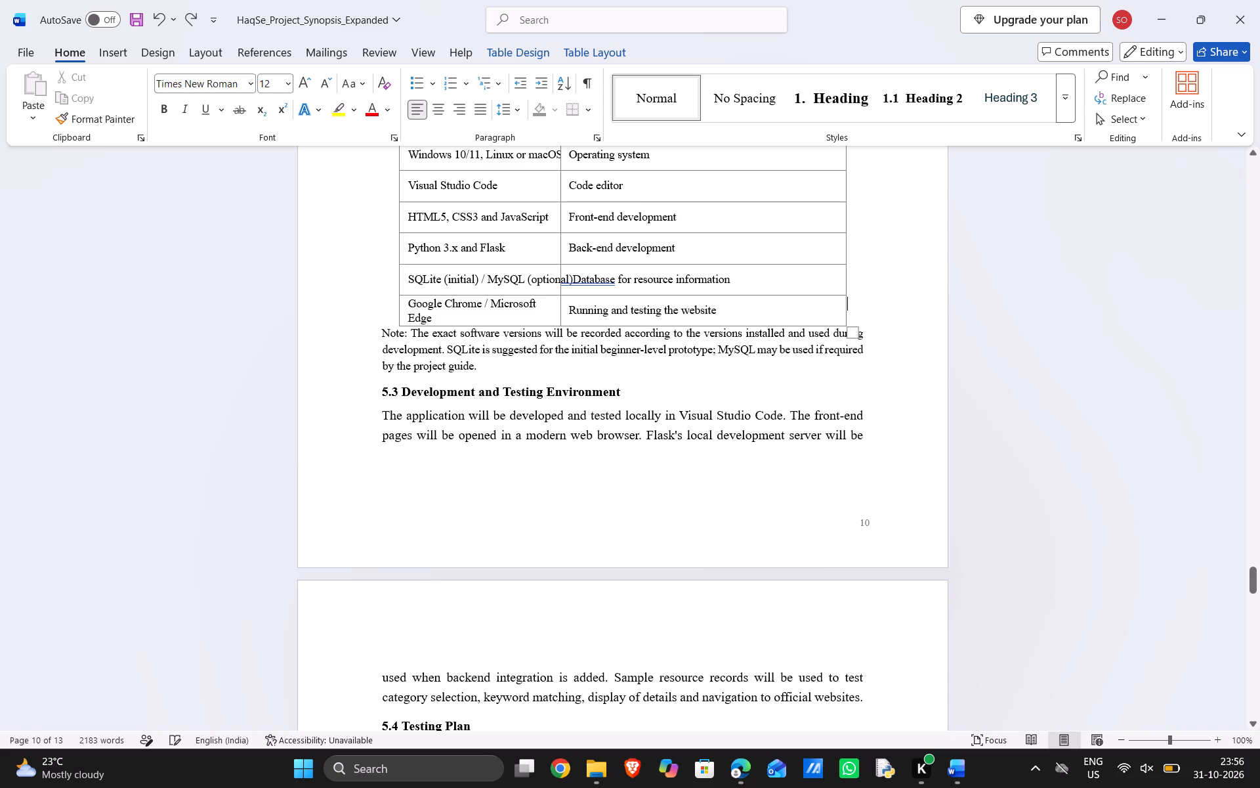
Insert an empty line between the software requirements table and the Note paragraph about software versions.
{"action": "left_click", "coordinate": [861, 322]}
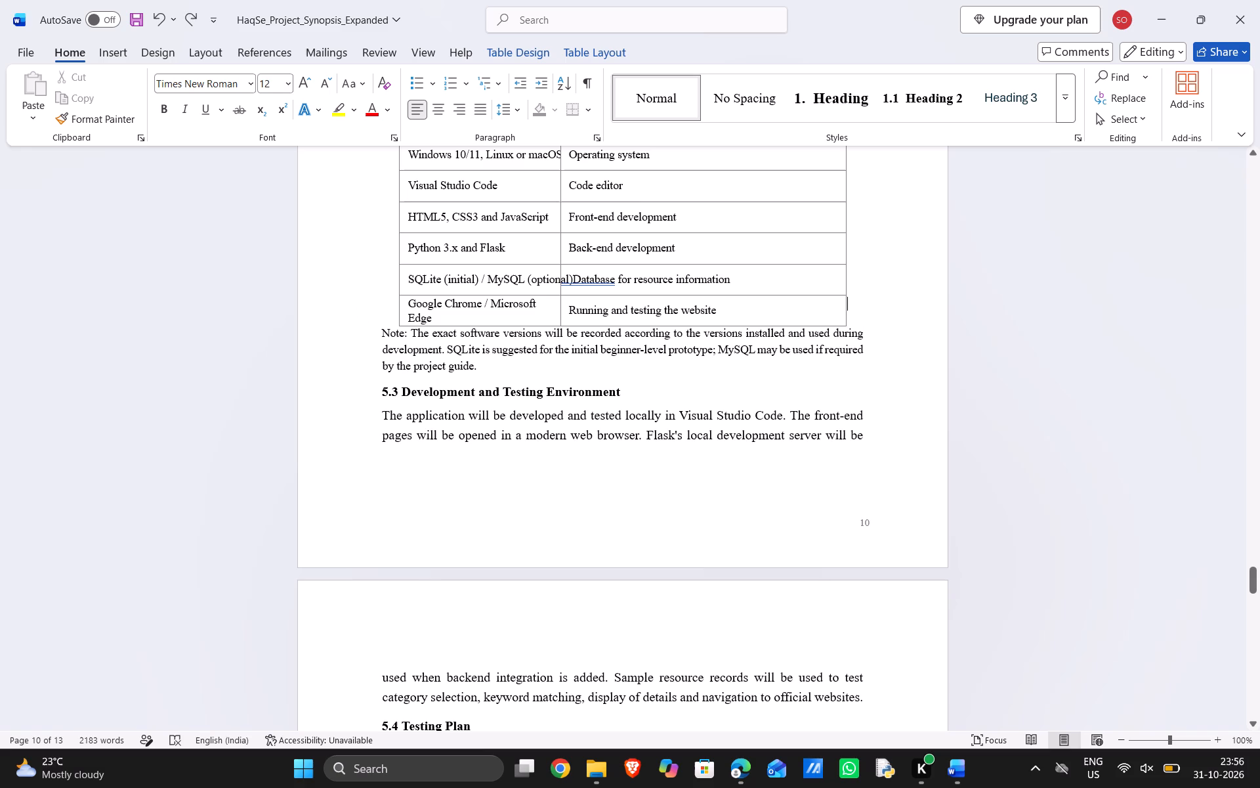
{"action": "key", "text": "Down"}
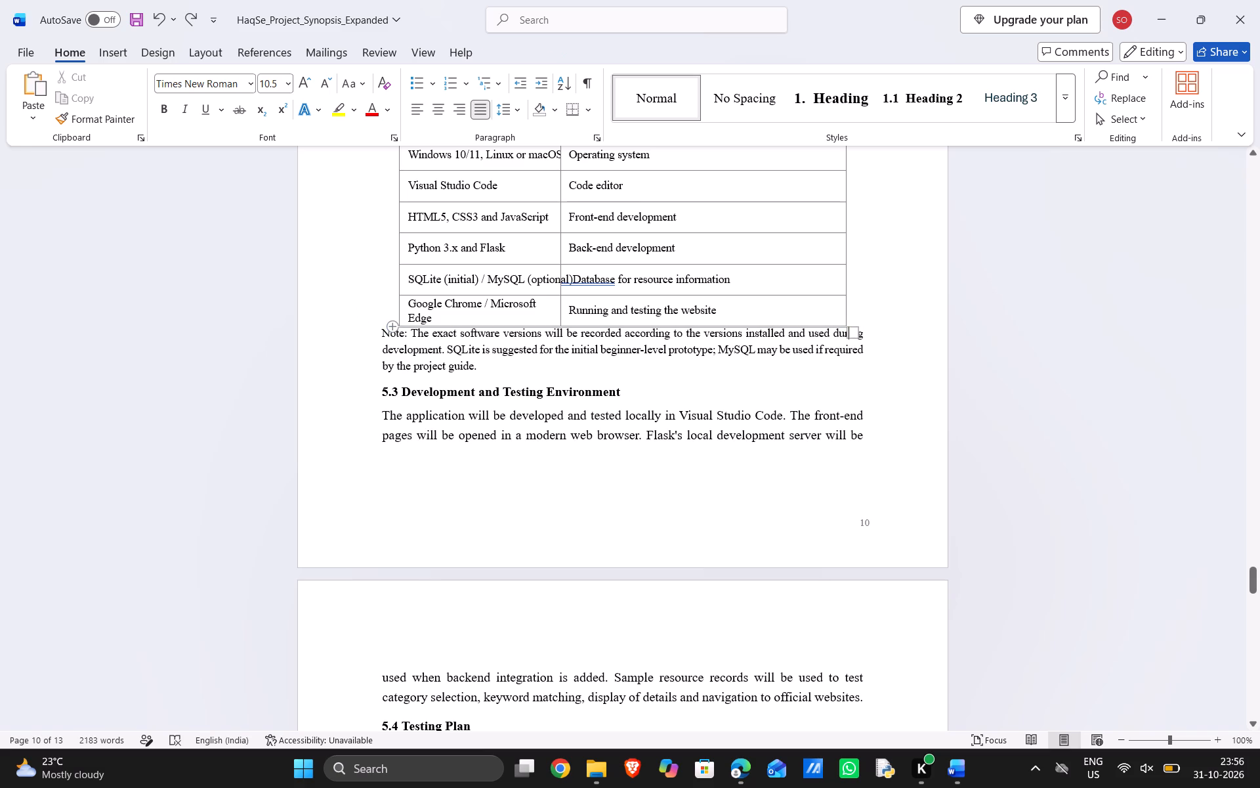
{"action": "left_click", "coordinate": [379, 331]}
{"action": "key", "text": "Return"}
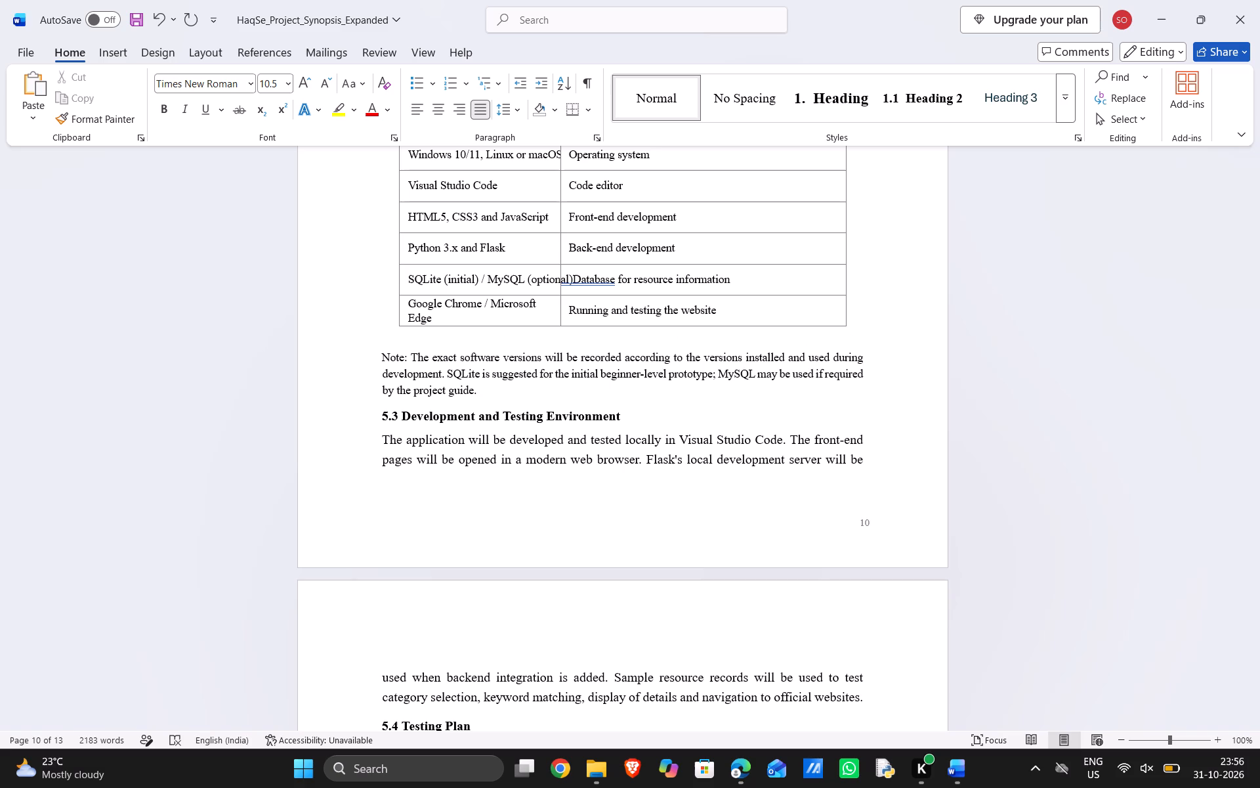
Examine the page flow from the testing plan through the References [IEEE Format] and Conclusion sections.
{"action": "scroll", "coordinate": [379, 331], "scroll_direction": "down", "scroll_amount": 3}
{"action": "scroll", "coordinate": [534, 519], "scroll_direction": "down", "scroll_amount": 4}
{"action": "scroll", "coordinate": [534, 519], "scroll_direction": "up", "scroll_amount": 3}
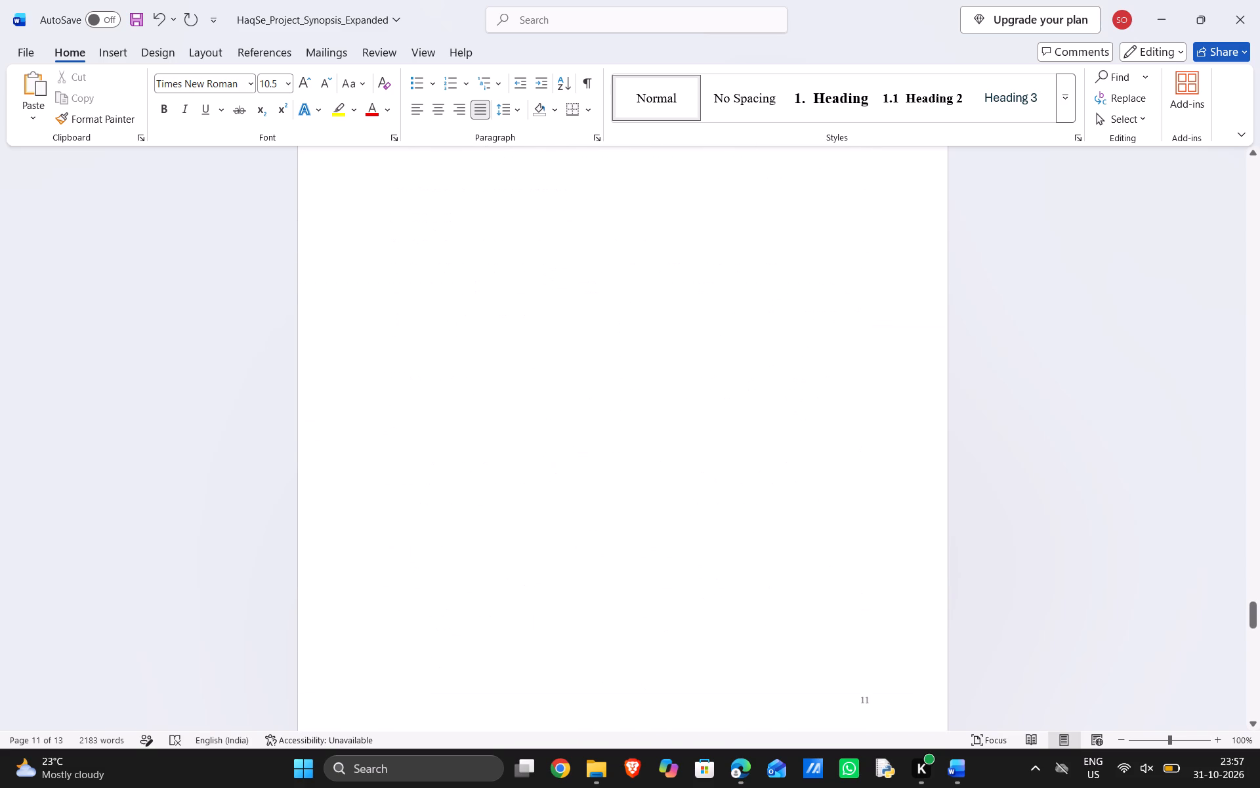
{"action": "scroll", "coordinate": [534, 519], "scroll_direction": "down", "scroll_amount": 4}
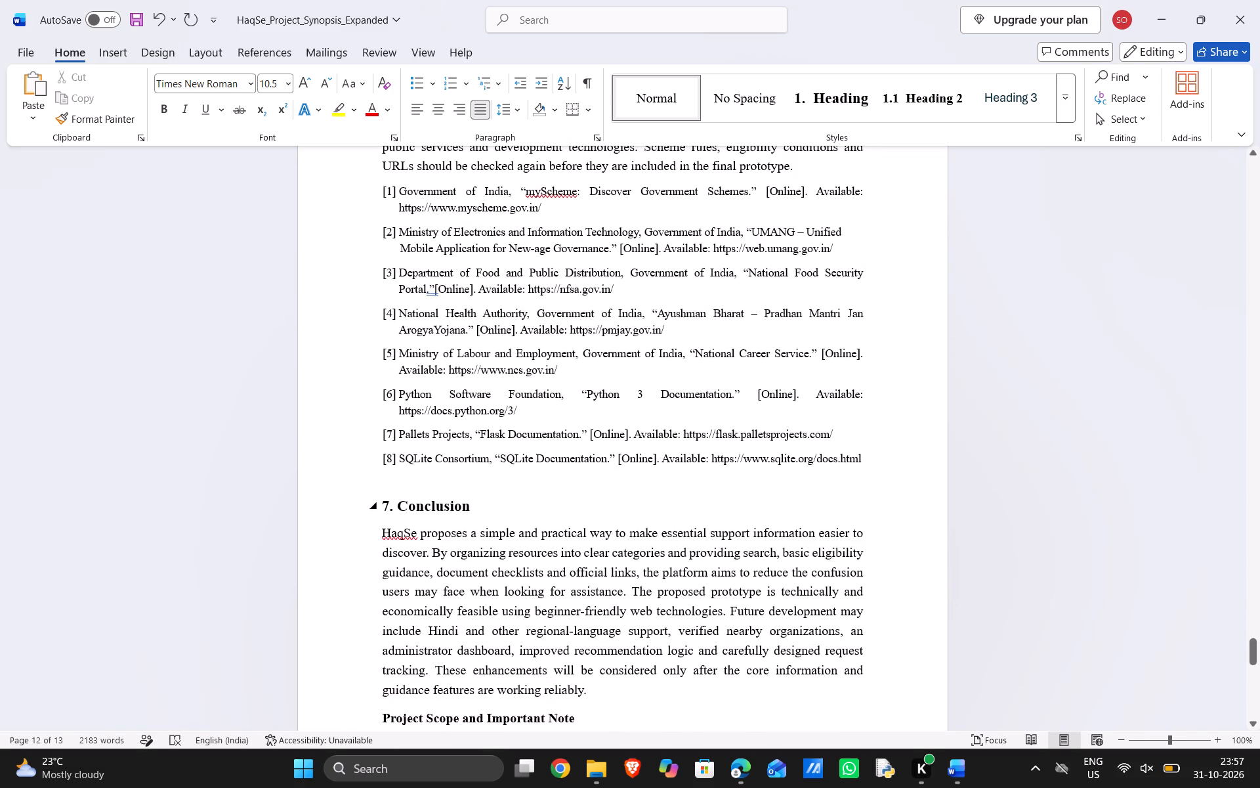
{"action": "scroll", "coordinate": [534, 519], "scroll_direction": "up", "scroll_amount": 3}
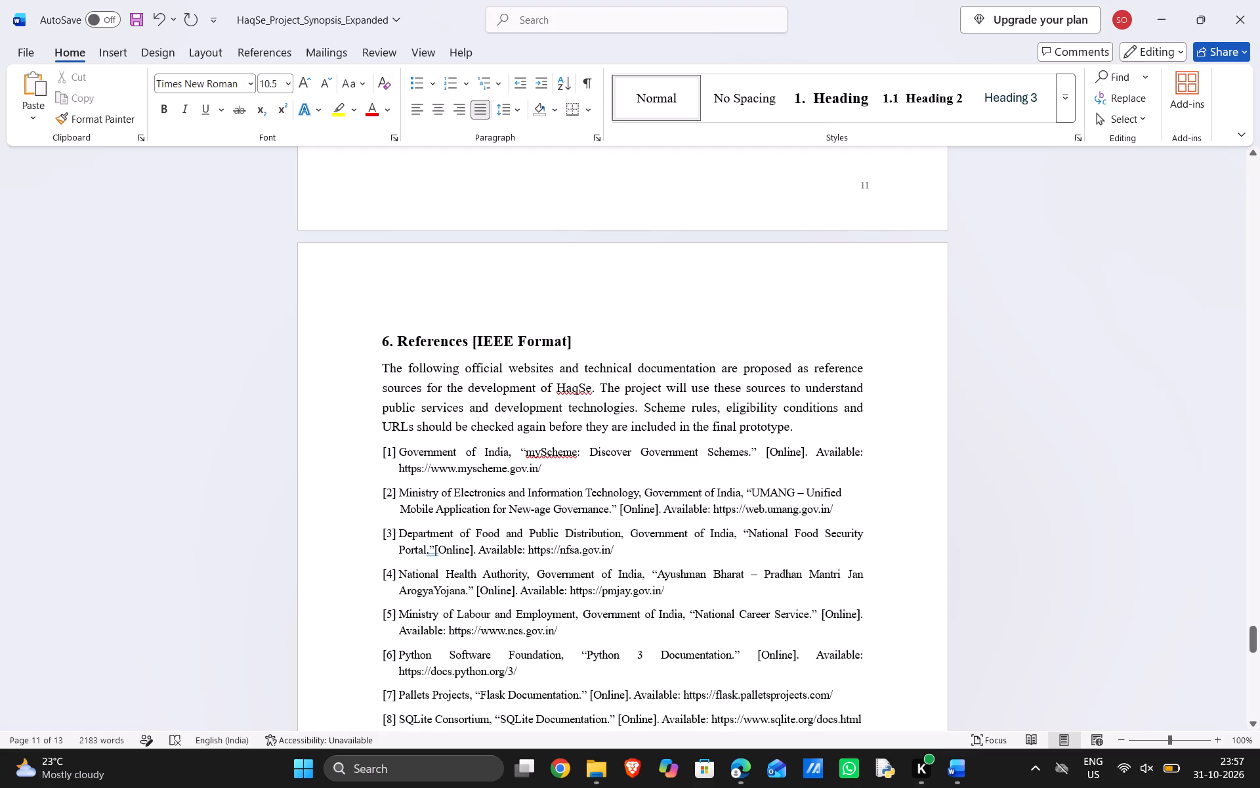
{"action": "left_click", "coordinate": [384, 340]}
{"action": "left_click_drag", "start_coordinate": [384, 340], "coordinate": [522, 510]}
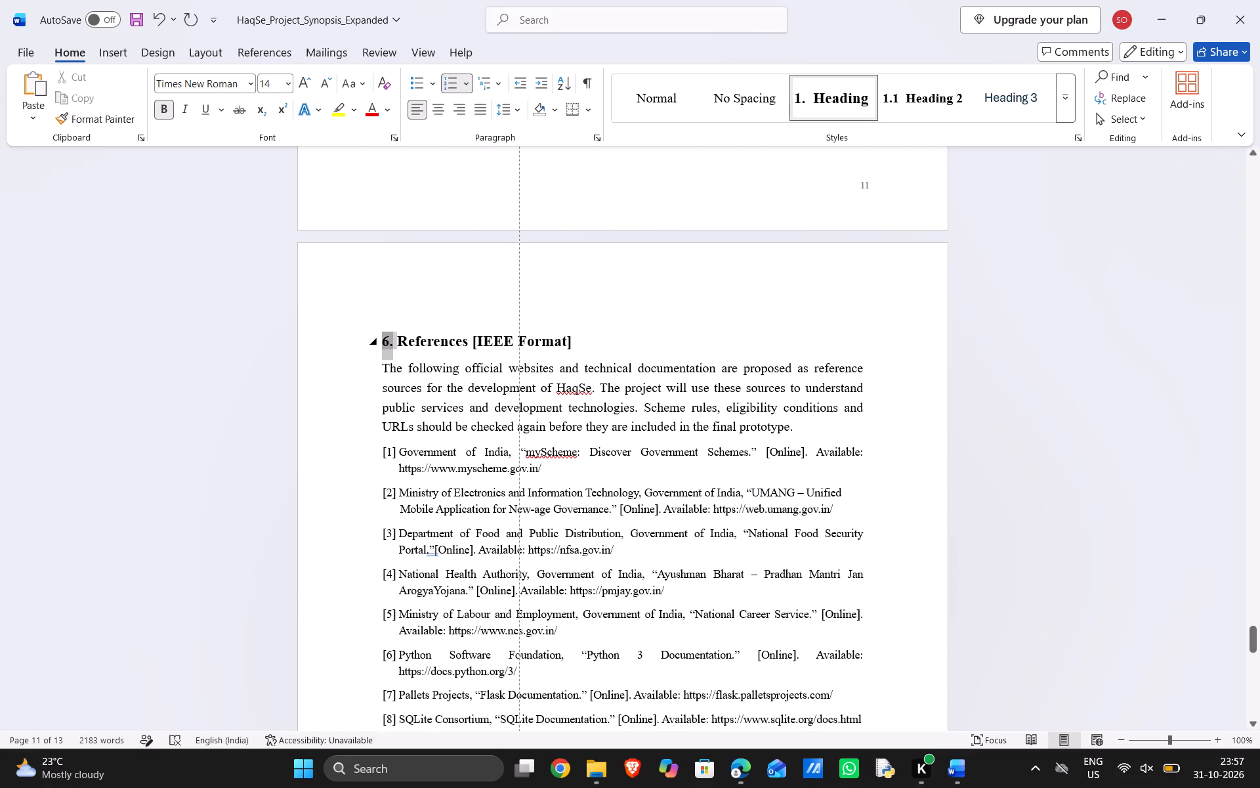
{"action": "left_click_drag", "start_coordinate": [522, 510], "coordinate": [449, 465]}
{"action": "left_click", "coordinate": [449, 465]}
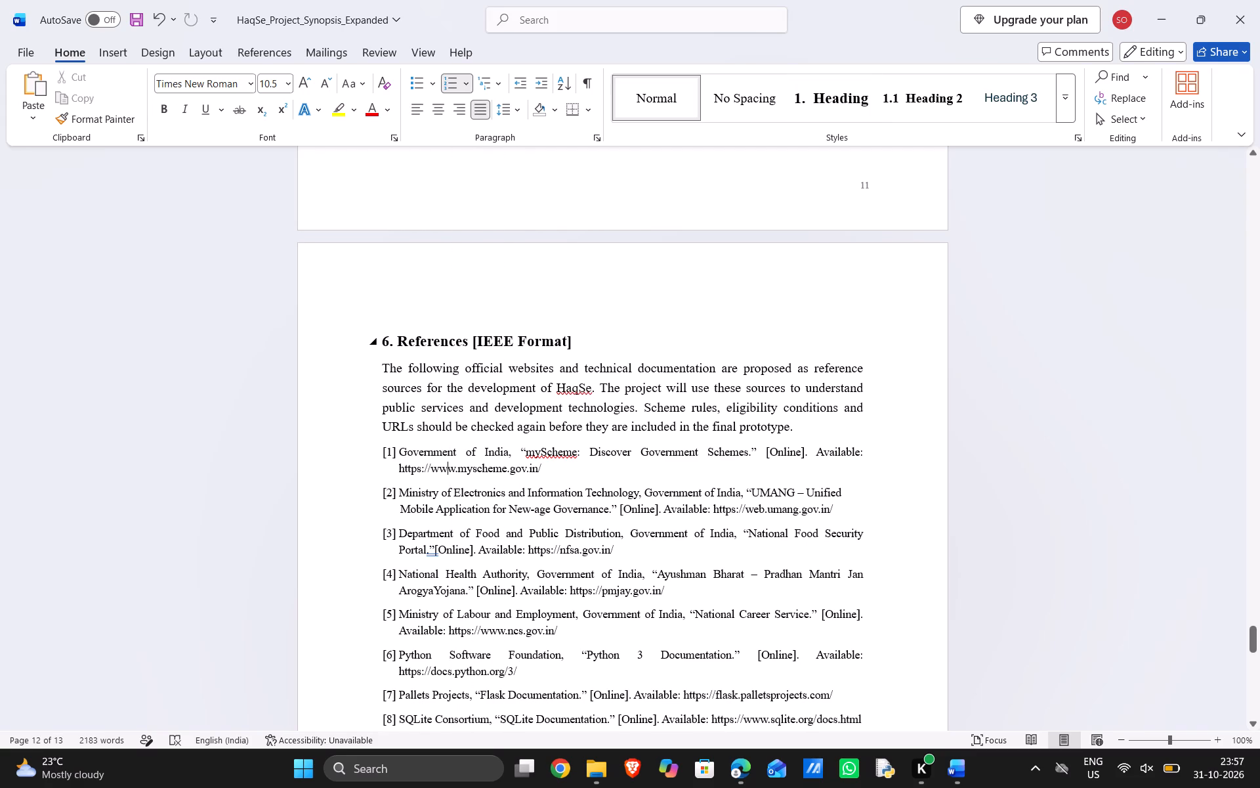
{"action": "left_click", "coordinate": [381, 336]}
{"action": "left_click_drag", "start_coordinate": [381, 336], "coordinate": [560, 578]}
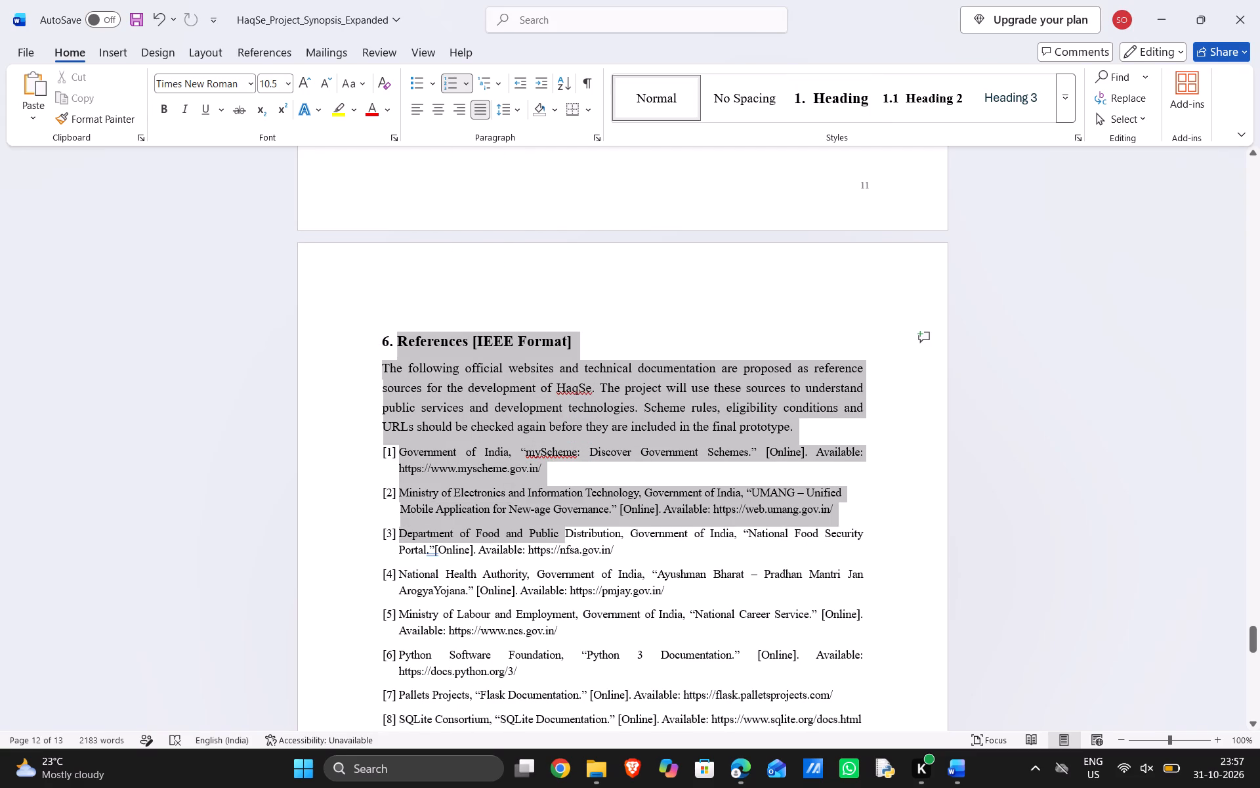
{"action": "left_click_drag", "start_coordinate": [560, 578], "coordinate": [619, 625]}
{"action": "left_click", "coordinate": [619, 625]}
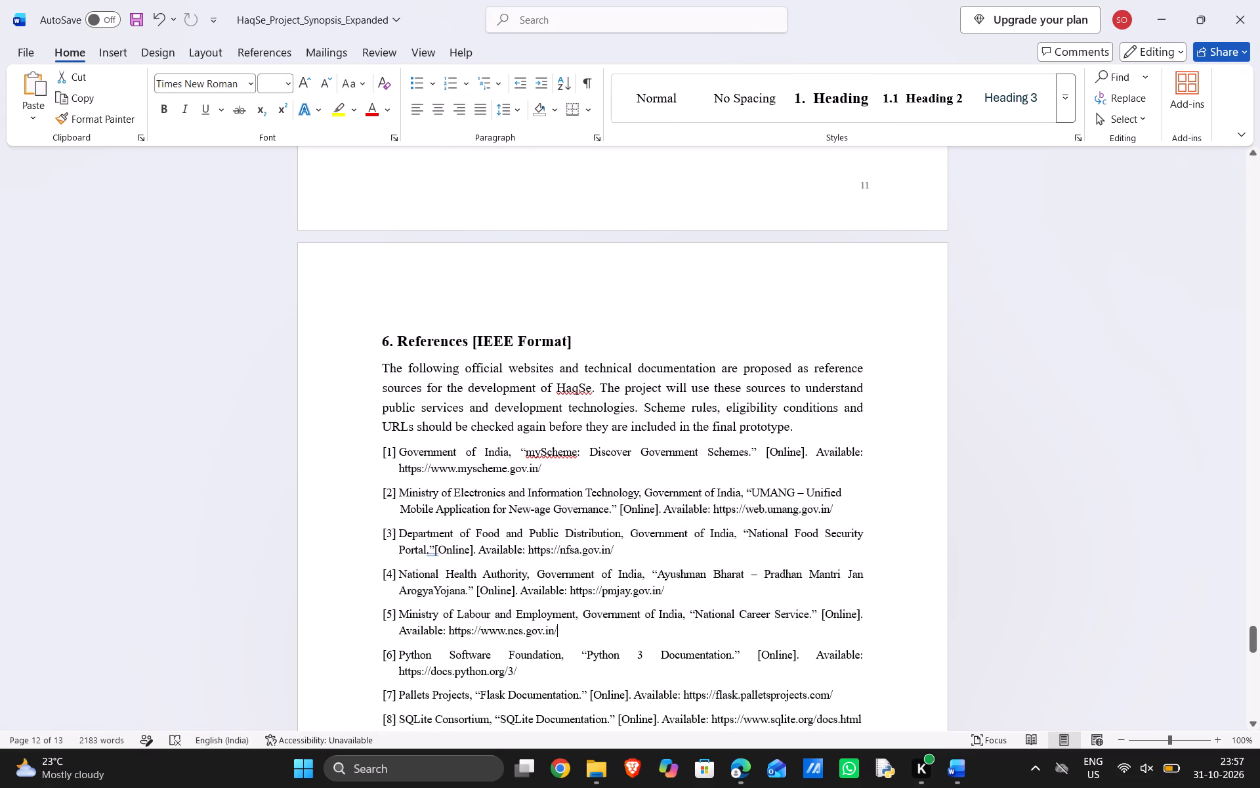
Check the layout and spacing of sections 5 and 4 back to the Methodology / Planning of Work heading.
{"action": "scroll", "coordinate": [619, 625], "scroll_direction": "up", "scroll_amount": 3}
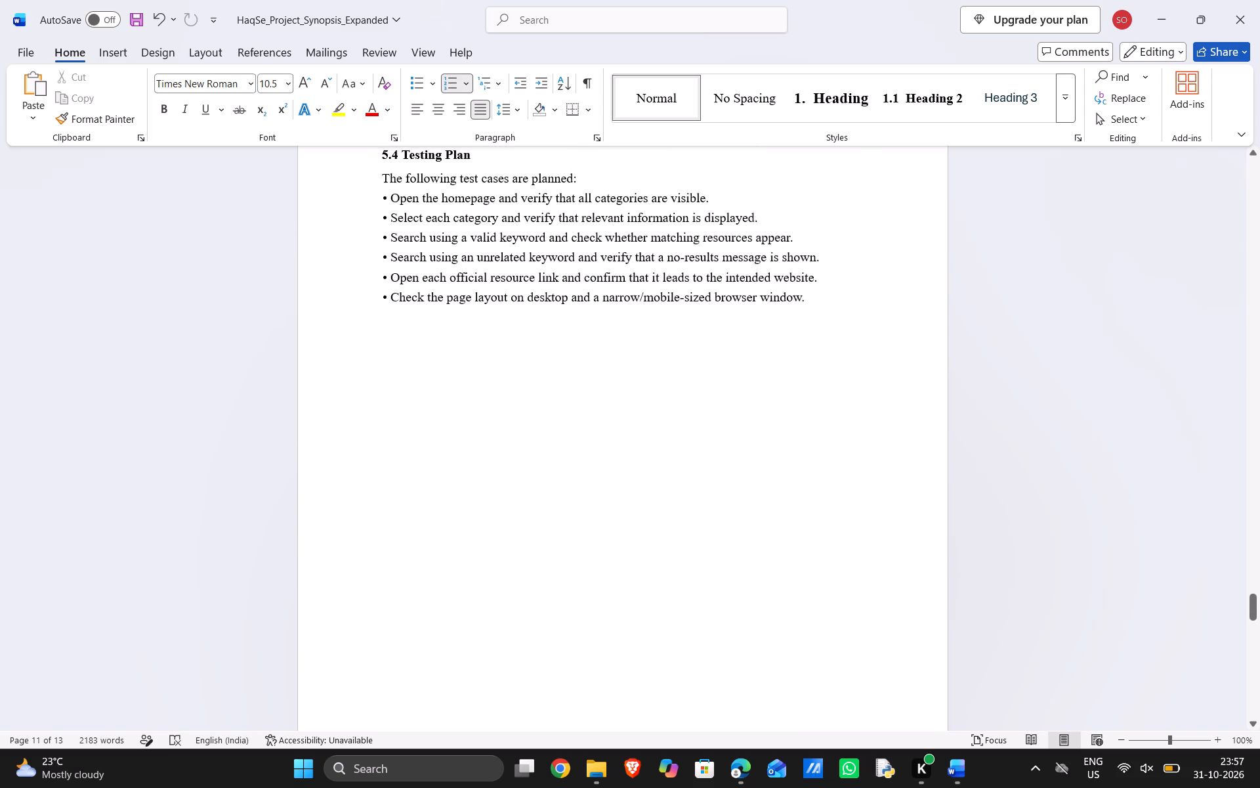
{"action": "scroll", "coordinate": [619, 625], "scroll_direction": "up", "scroll_amount": 3}
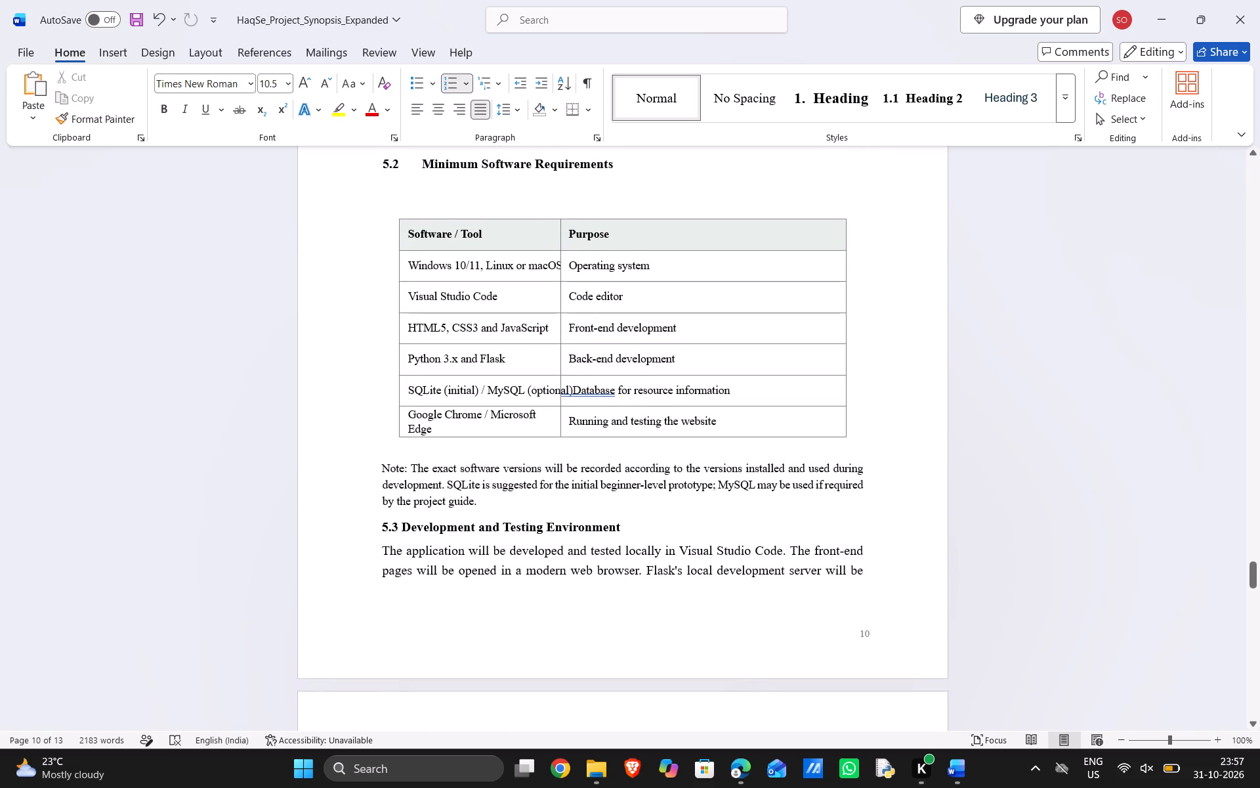
{"action": "scroll", "coordinate": [619, 625], "scroll_direction": "up", "scroll_amount": 5}
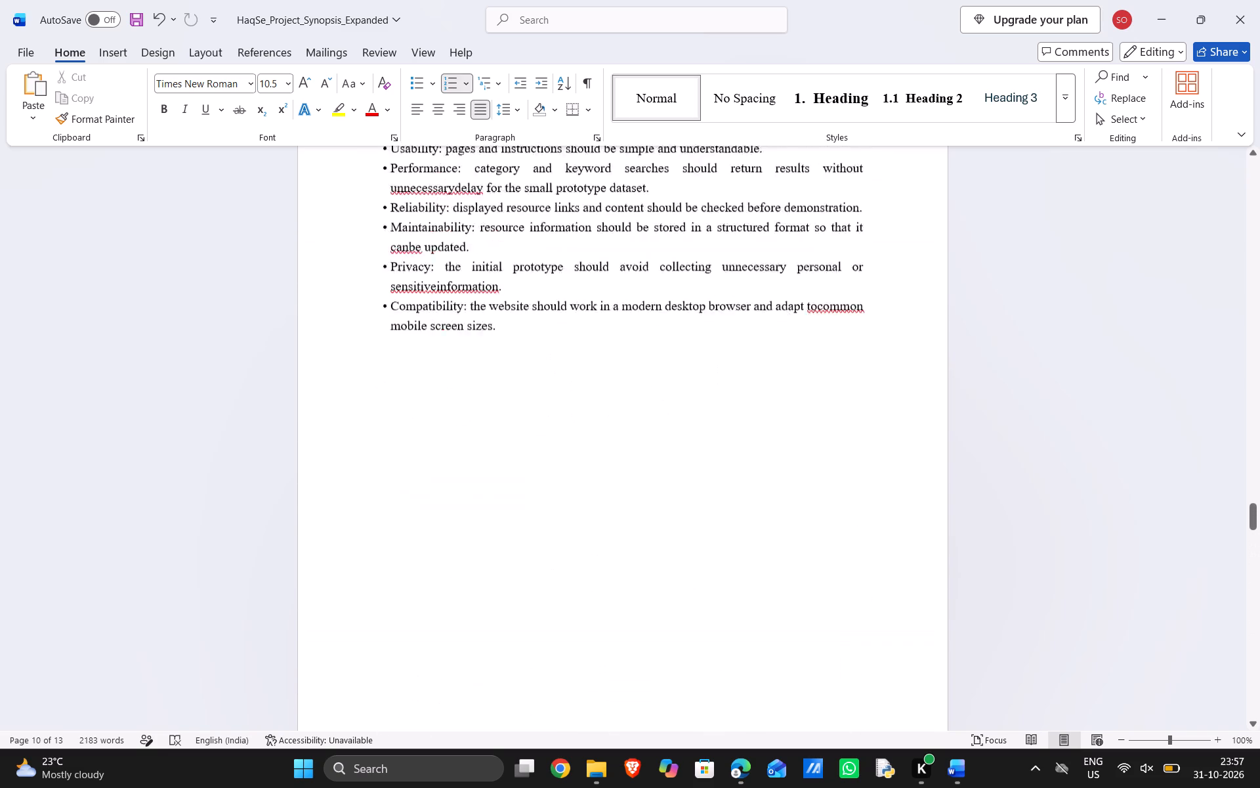
{"action": "scroll", "coordinate": [619, 625], "scroll_direction": "up", "scroll_amount": 5}
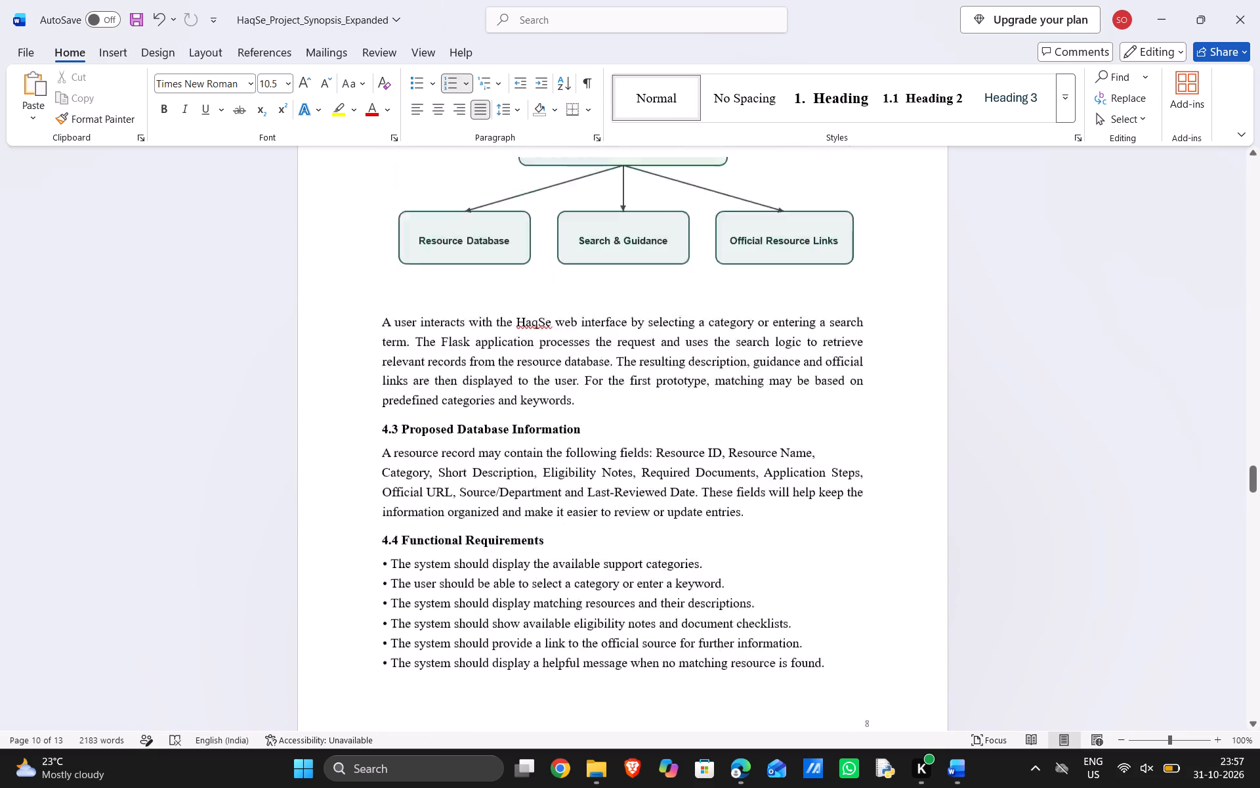
{"action": "scroll", "coordinate": [619, 625], "scroll_direction": "up", "scroll_amount": 4}
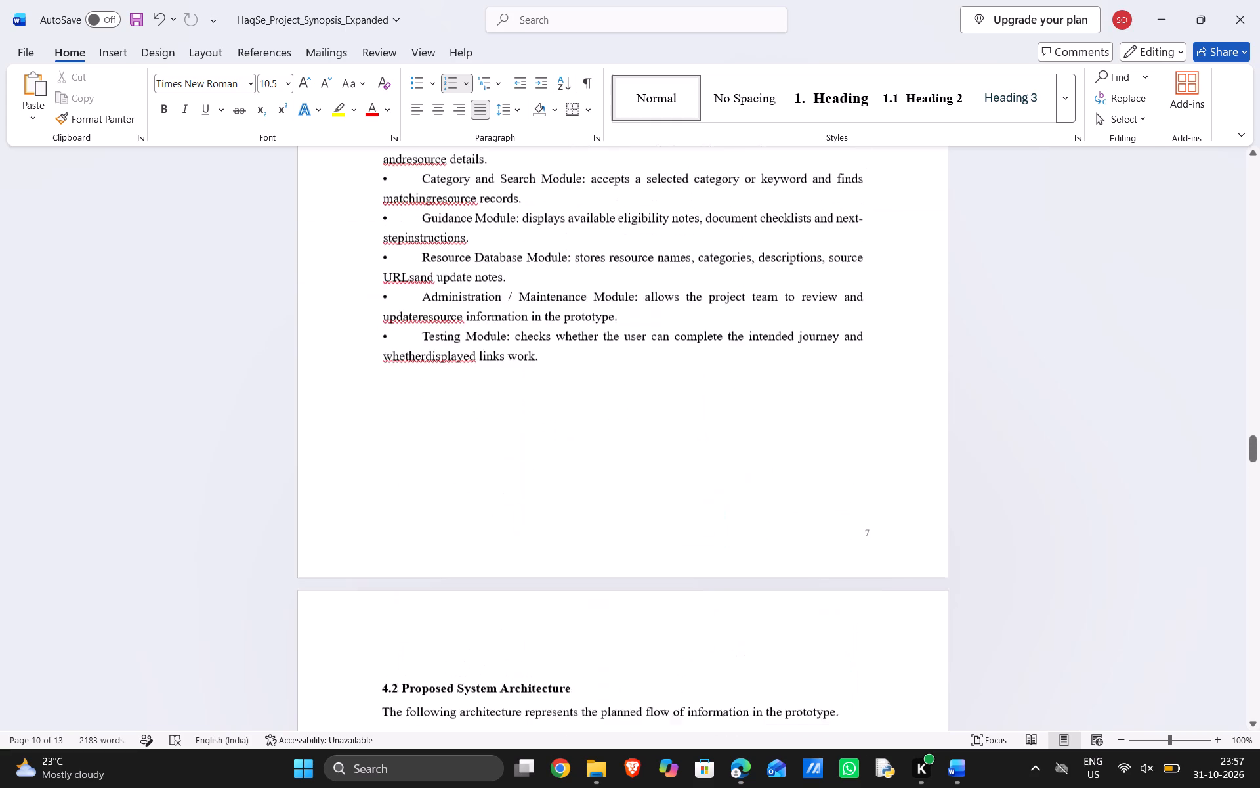
{"action": "scroll", "coordinate": [619, 625], "scroll_direction": "up", "scroll_amount": 2}
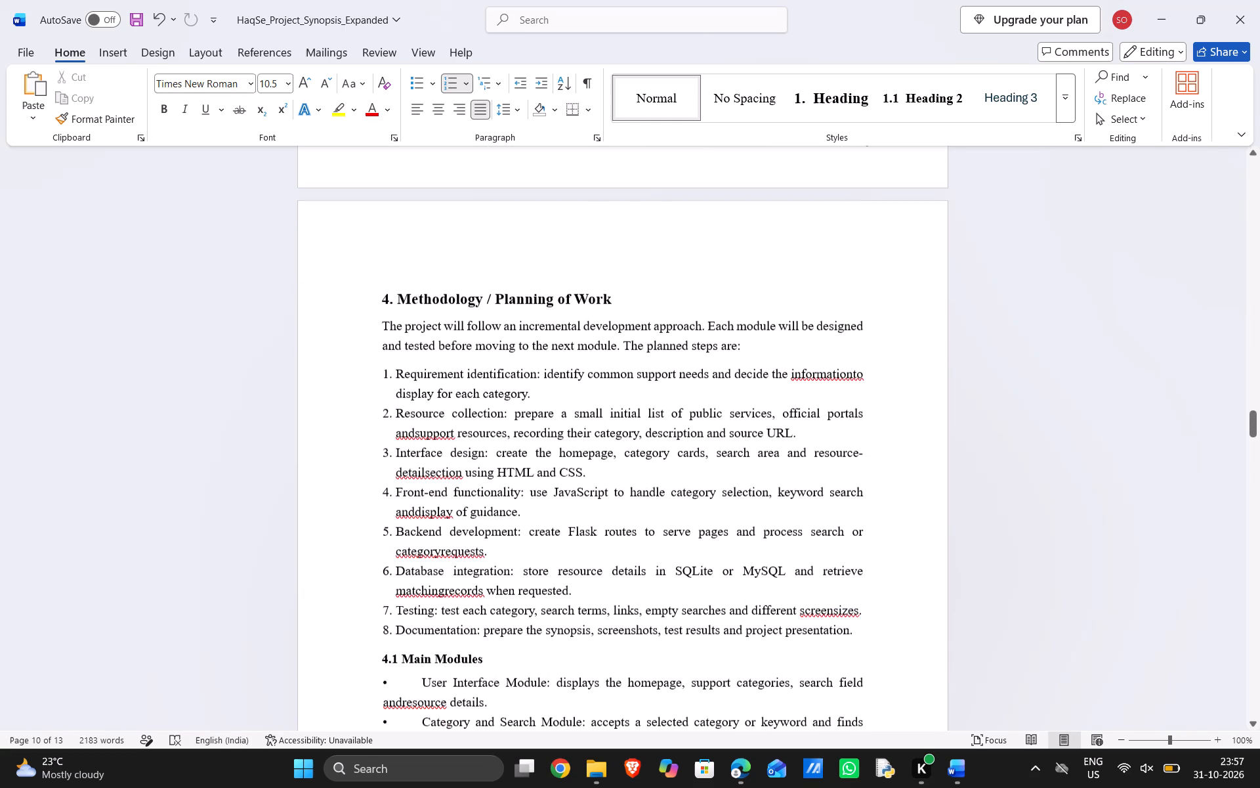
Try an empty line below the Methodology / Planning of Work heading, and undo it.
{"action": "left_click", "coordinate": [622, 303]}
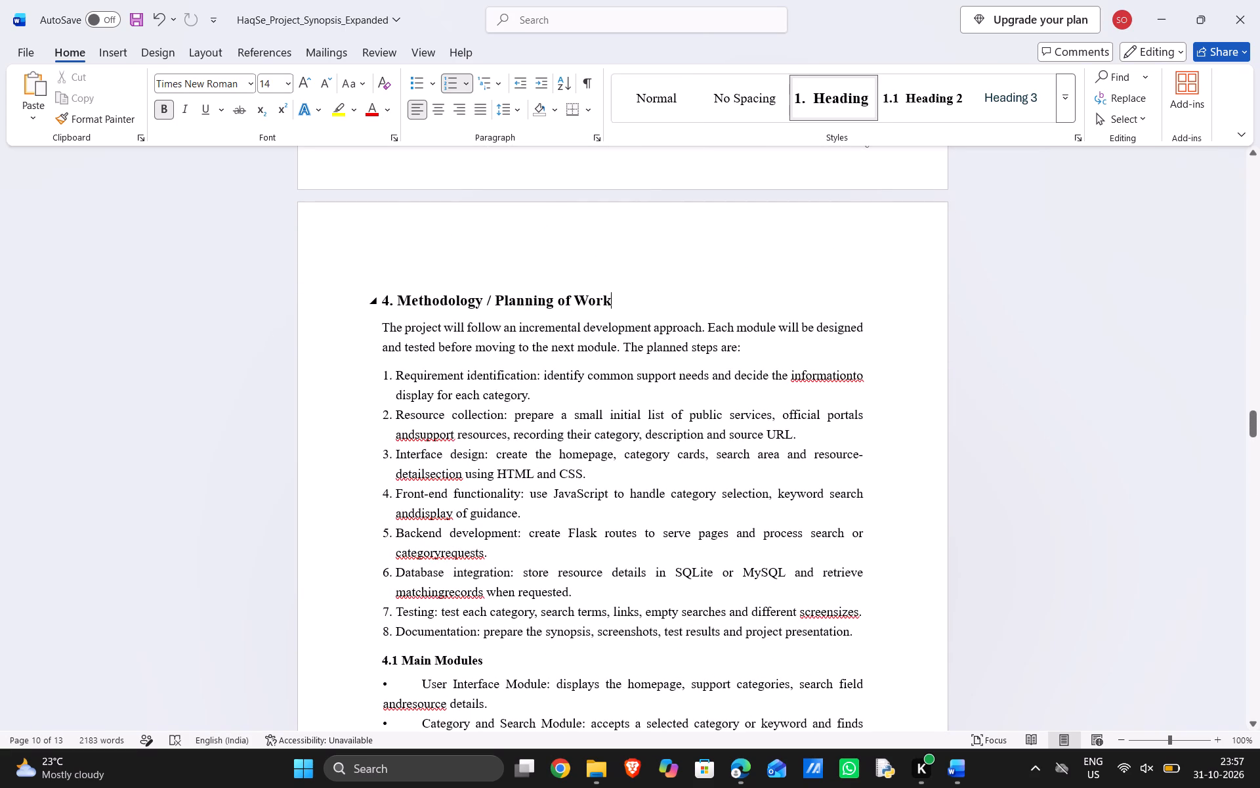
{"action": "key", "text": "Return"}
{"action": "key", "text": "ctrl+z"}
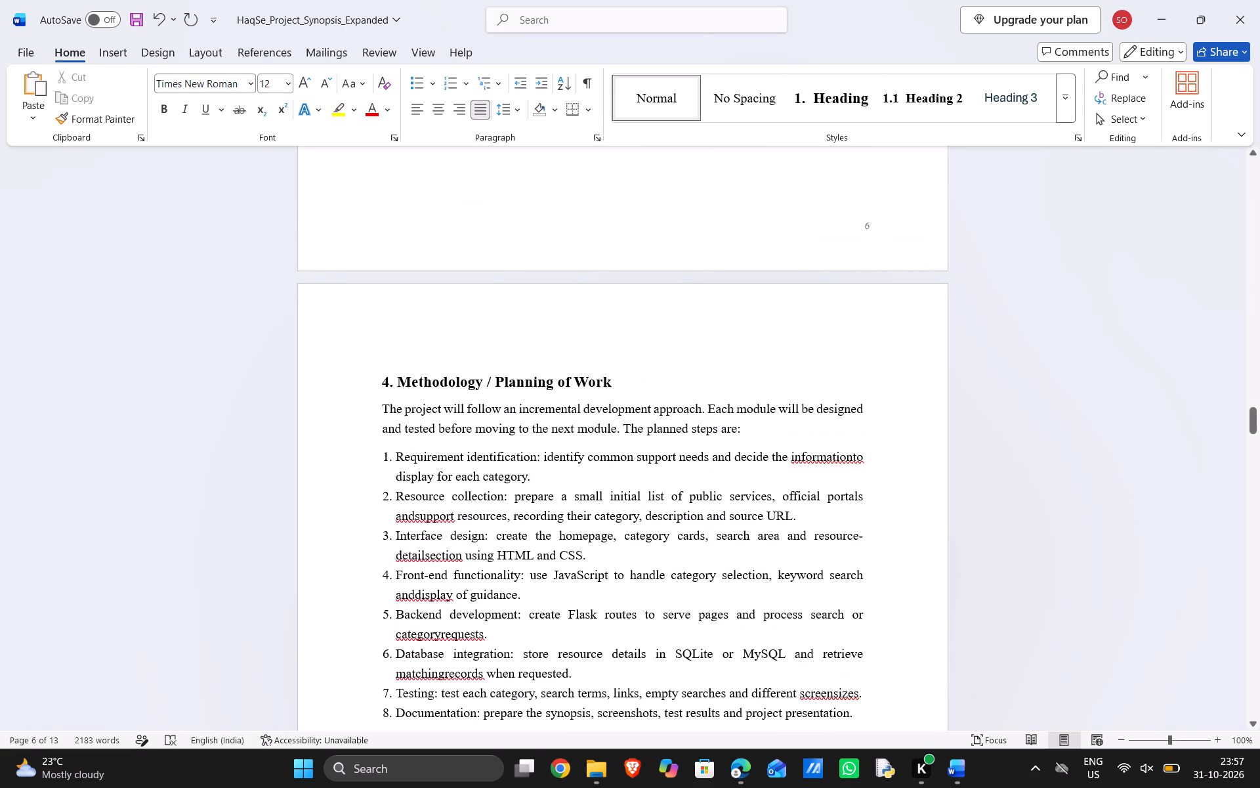
Review the spacing and page breaks from the cover page through section 5.
{"action": "scroll", "coordinate": [622, 303], "scroll_direction": "up", "scroll_amount": 1}
{"action": "scroll", "coordinate": [622, 303], "scroll_direction": "down", "scroll_amount": 7}
{"action": "scroll", "coordinate": [622, 303], "scroll_direction": "up", "scroll_amount": 15}
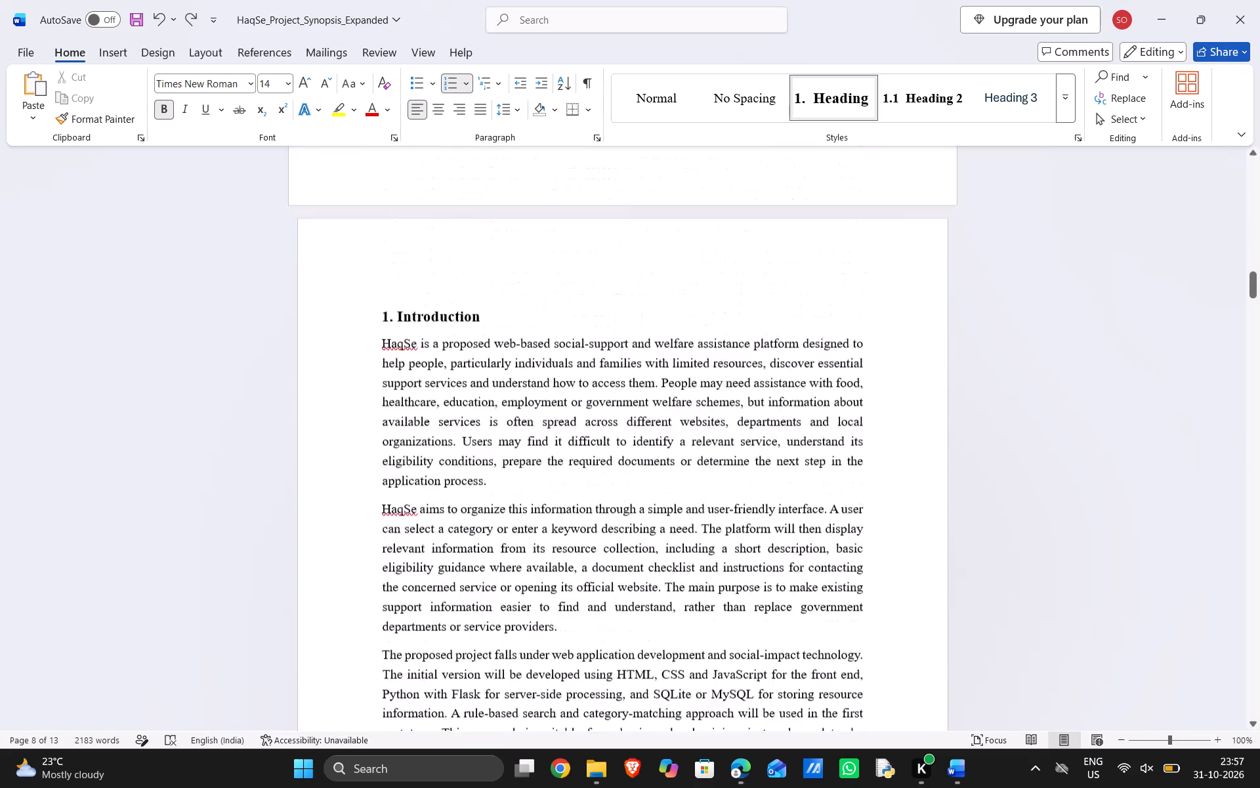
{"action": "scroll", "coordinate": [622, 303], "scroll_direction": "up", "scroll_amount": 3}
{"action": "scroll", "coordinate": [622, 303], "scroll_direction": "down", "scroll_amount": 3}
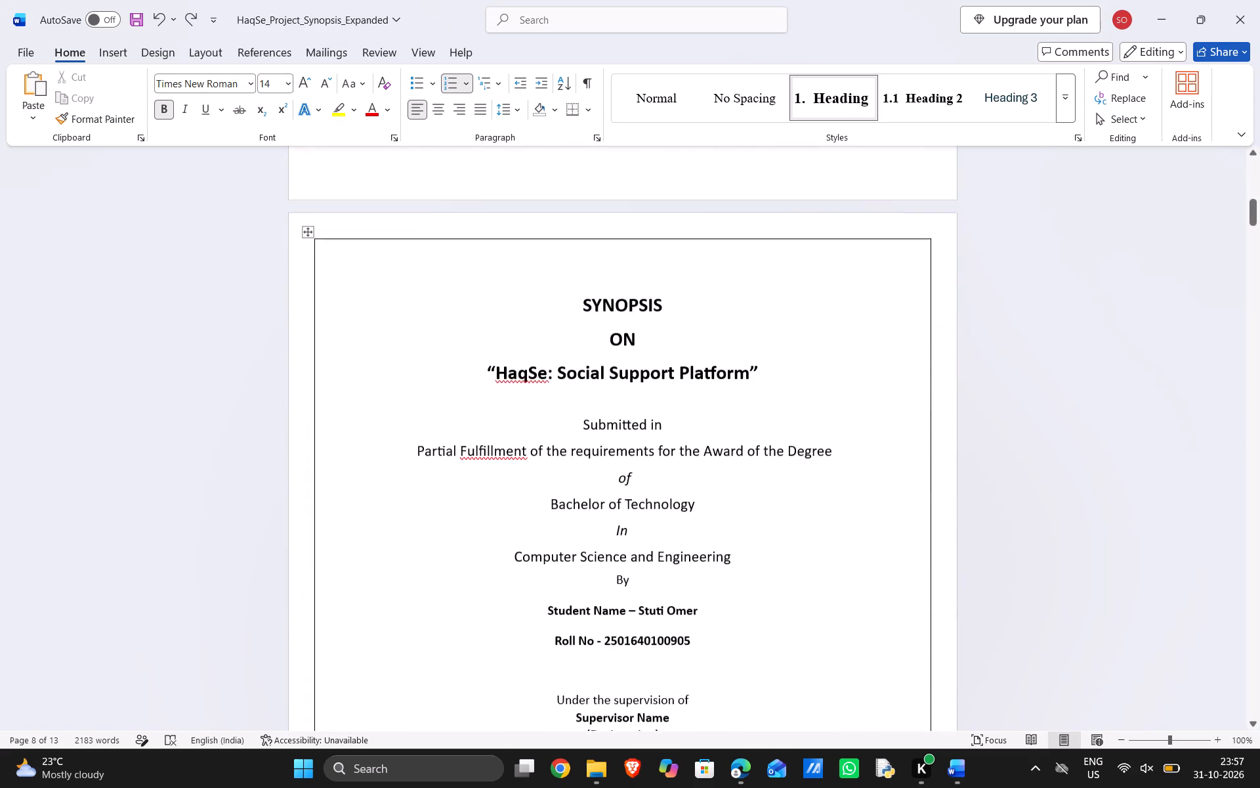
{"action": "scroll", "coordinate": [622, 303], "scroll_direction": "down", "scroll_amount": 2}
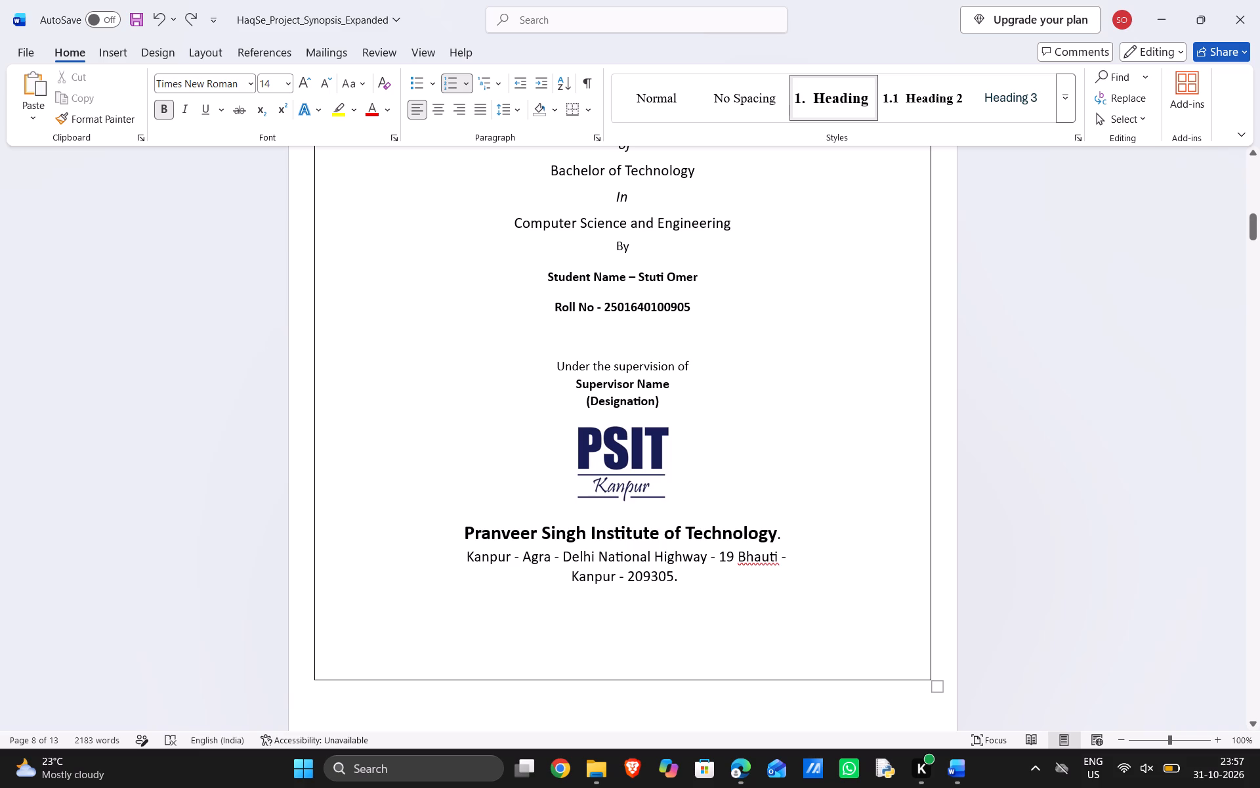
{"action": "scroll", "coordinate": [622, 303], "scroll_direction": "down", "scroll_amount": 9}
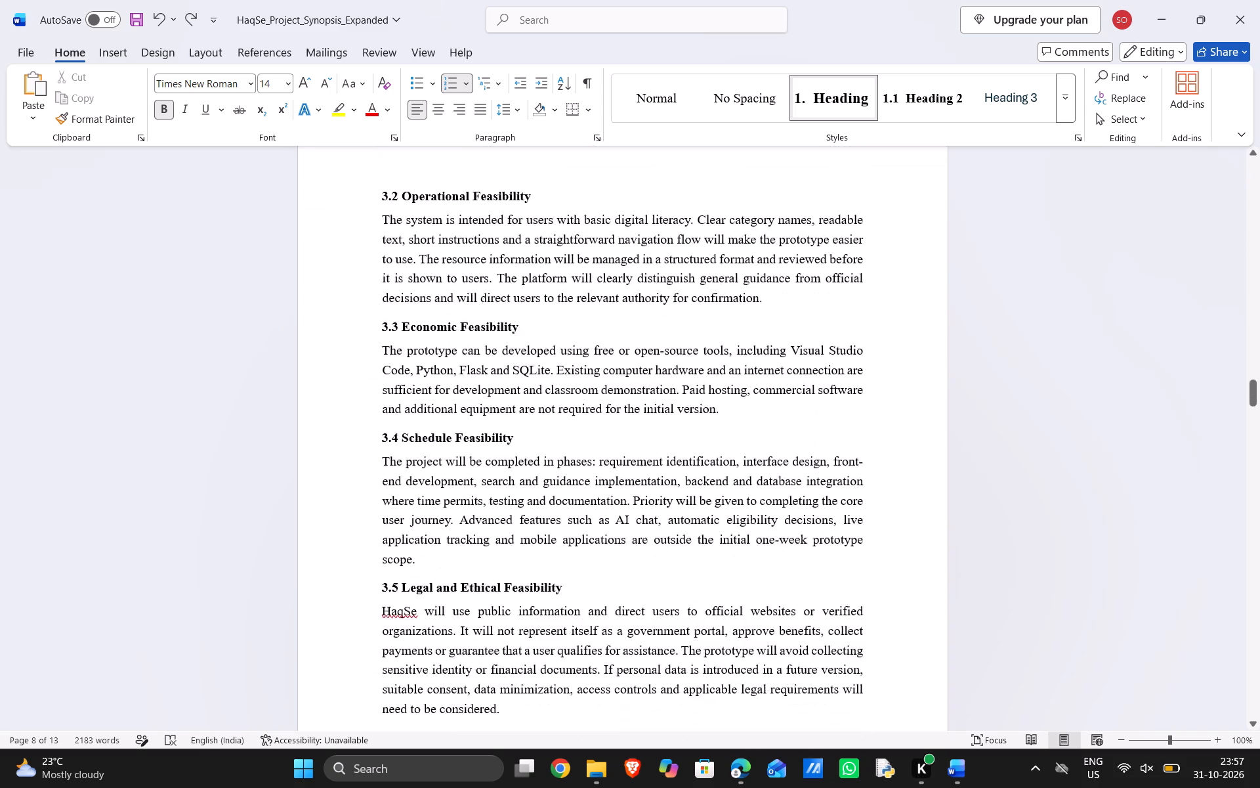
{"action": "scroll", "coordinate": [622, 303], "scroll_direction": "down", "scroll_amount": 8}
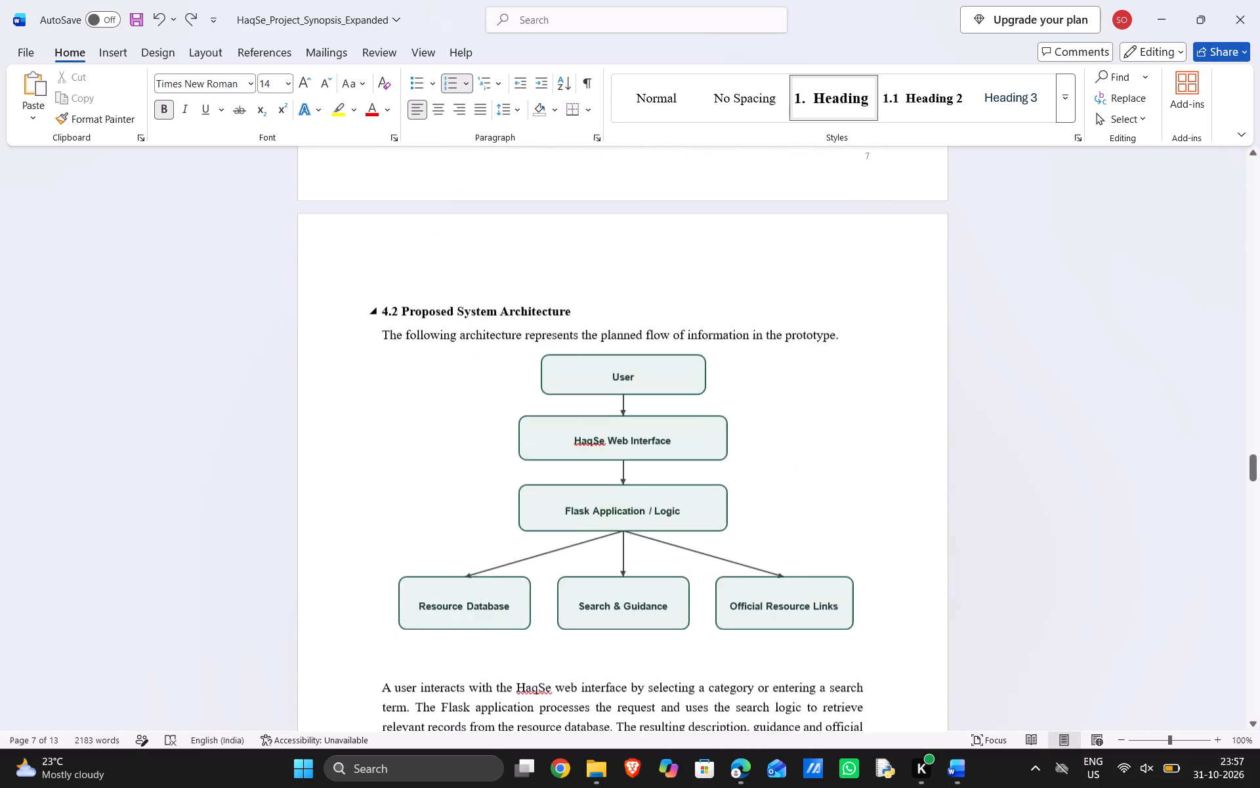
{"action": "scroll", "coordinate": [622, 303], "scroll_direction": "down", "scroll_amount": 5}
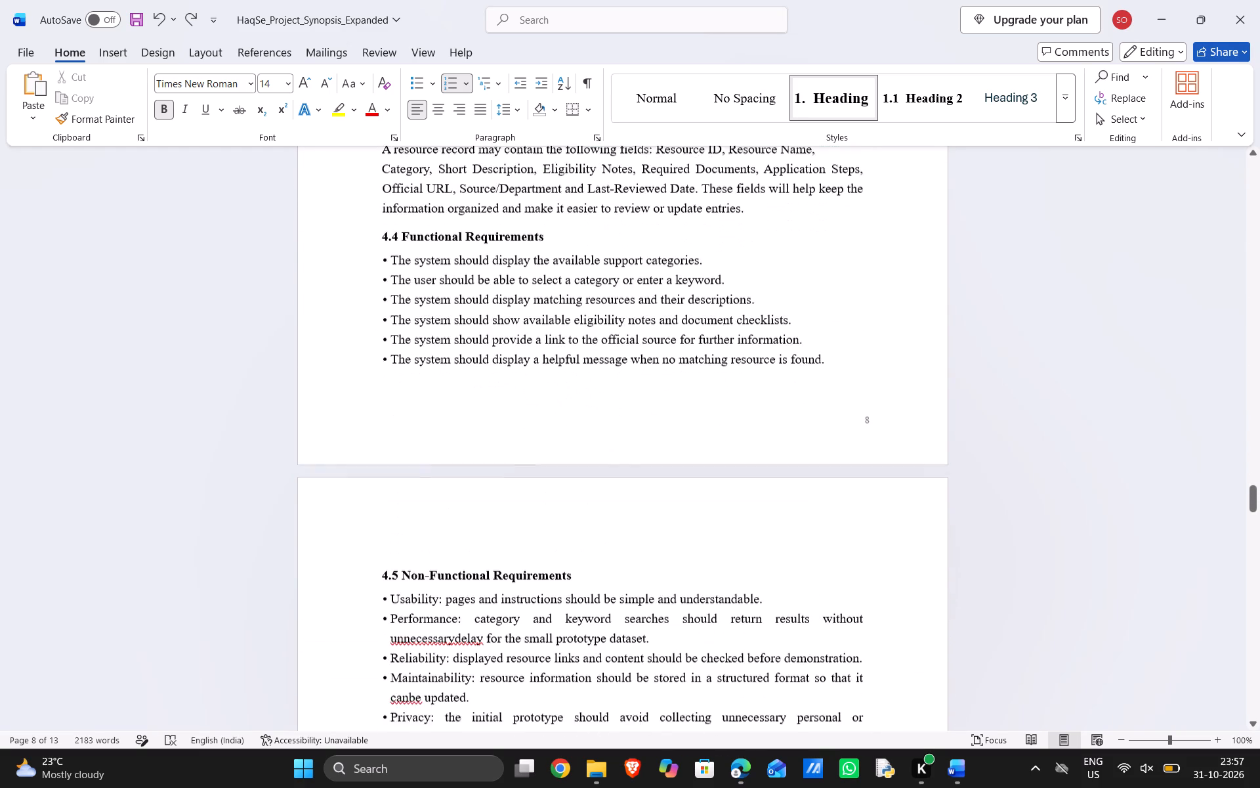
{"action": "scroll", "coordinate": [622, 303], "scroll_direction": "down", "scroll_amount": 5}
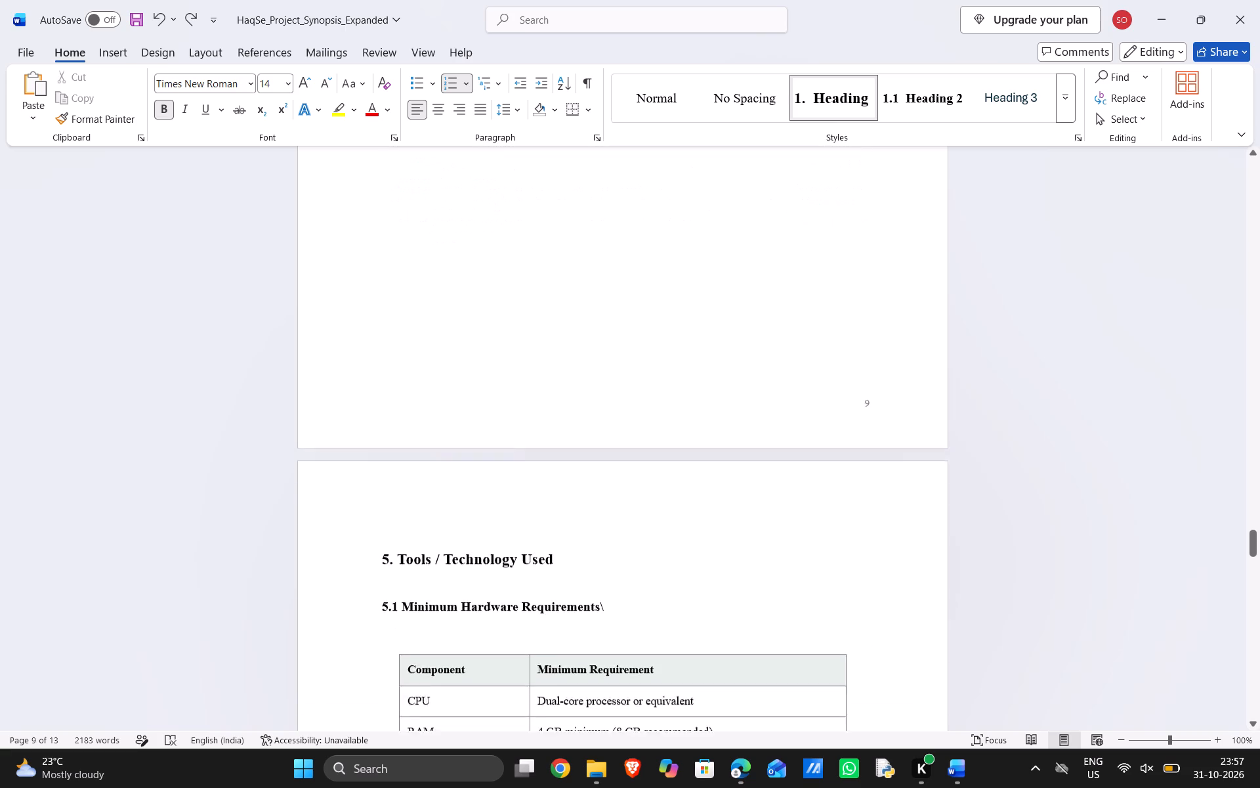
Remove the blank line between the 5.2 heading and its table, and shorten the heading to Minimum Software Requirement.
{"action": "scroll", "coordinate": [622, 303], "scroll_direction": "down", "scroll_amount": 2}
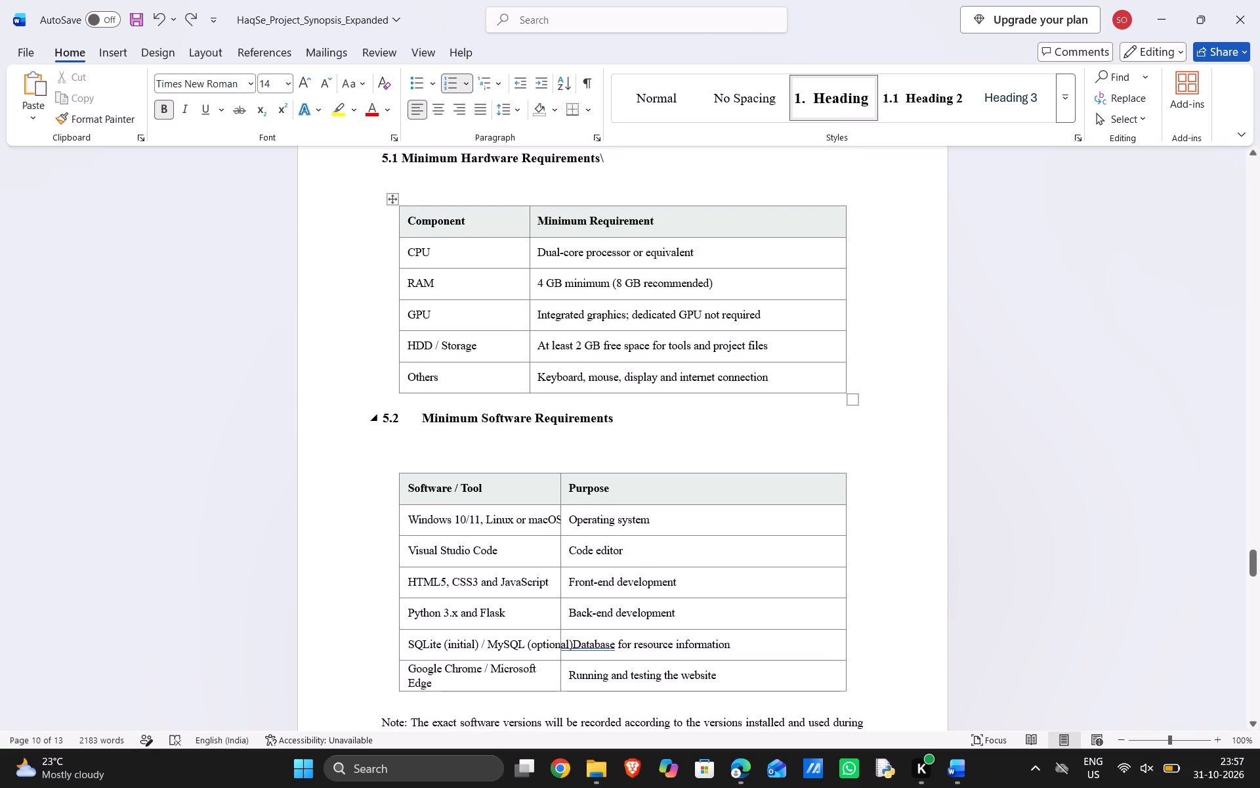
{"action": "left_click", "coordinate": [517, 433]}
{"action": "key", "text": "BackSpace"}
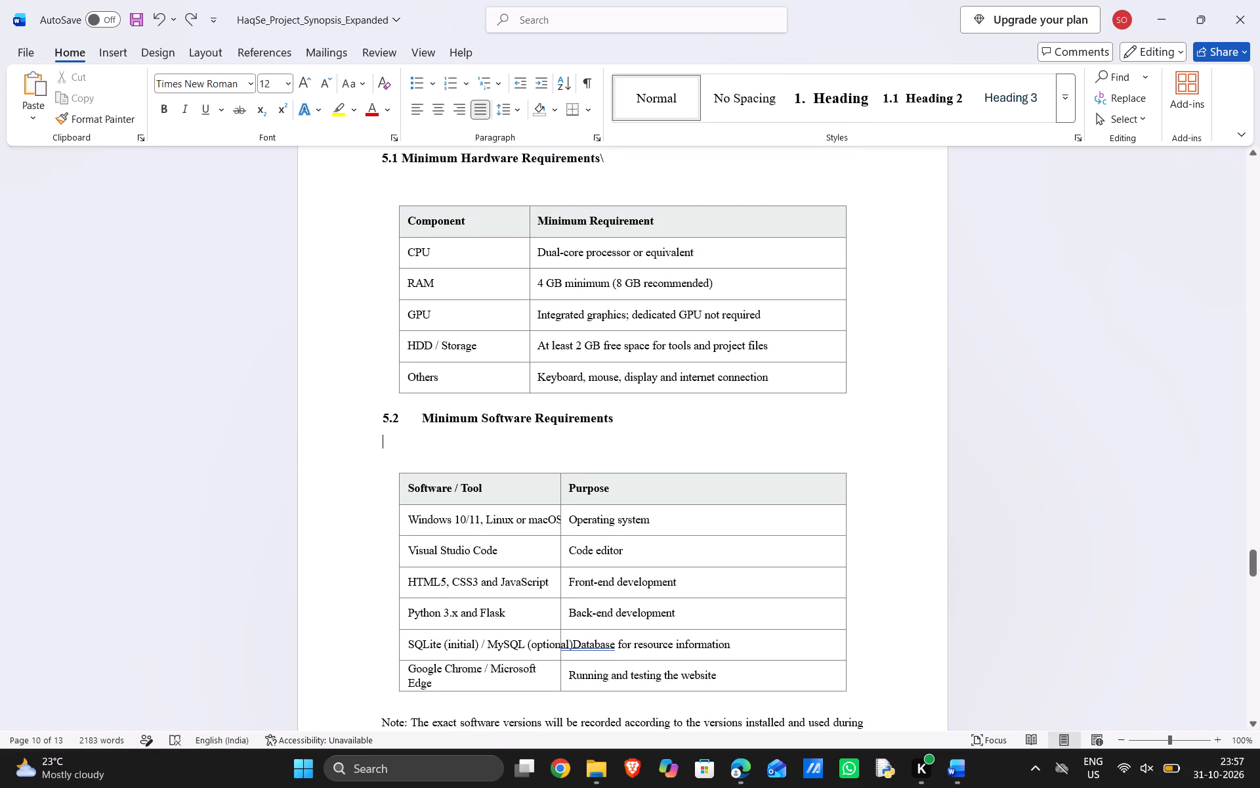
{"action": "key", "text": "BackSpace"}
{"action": "key", "text": "BackSpace"}
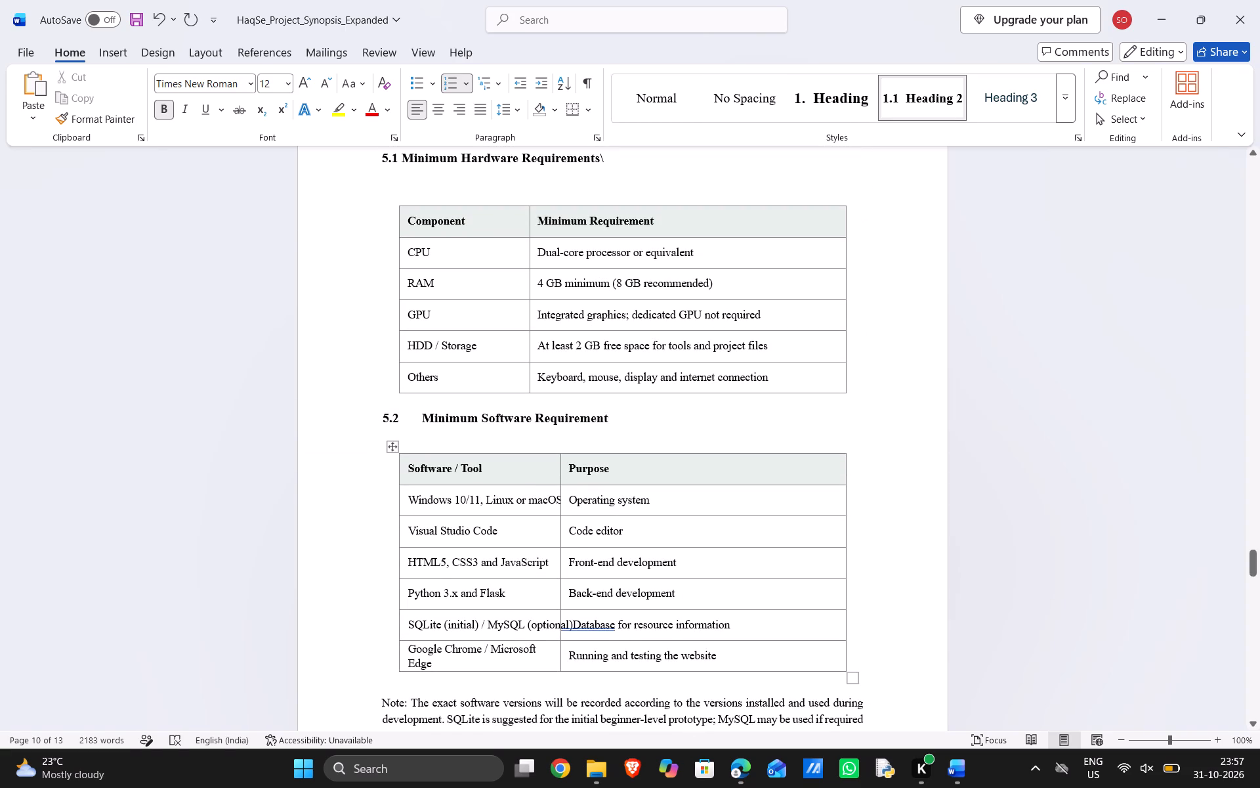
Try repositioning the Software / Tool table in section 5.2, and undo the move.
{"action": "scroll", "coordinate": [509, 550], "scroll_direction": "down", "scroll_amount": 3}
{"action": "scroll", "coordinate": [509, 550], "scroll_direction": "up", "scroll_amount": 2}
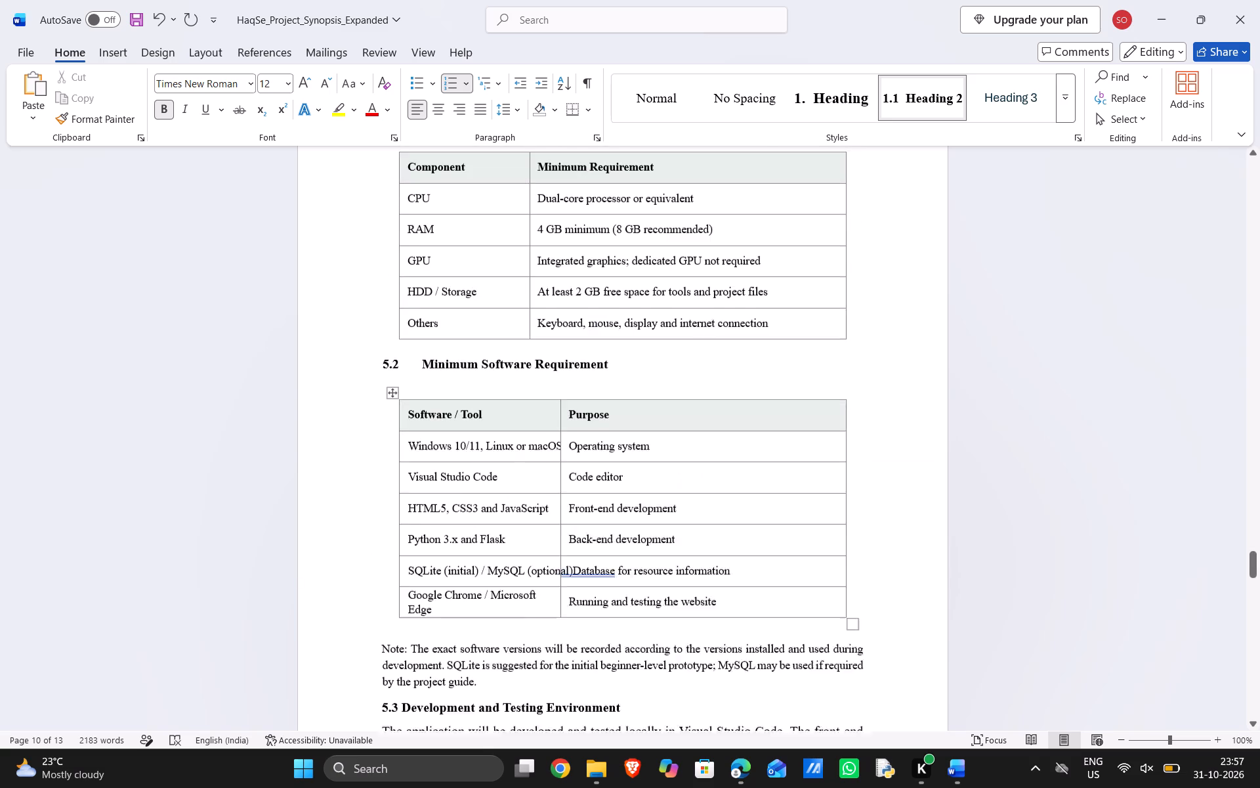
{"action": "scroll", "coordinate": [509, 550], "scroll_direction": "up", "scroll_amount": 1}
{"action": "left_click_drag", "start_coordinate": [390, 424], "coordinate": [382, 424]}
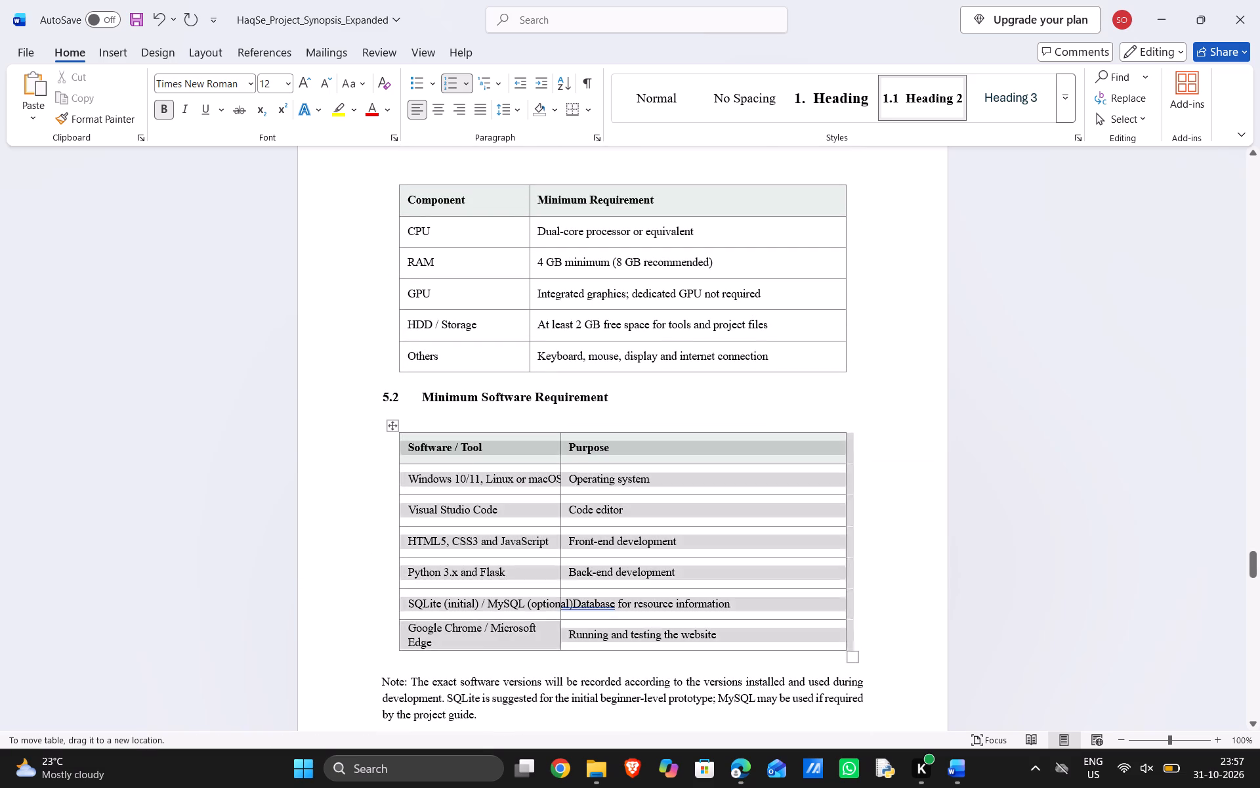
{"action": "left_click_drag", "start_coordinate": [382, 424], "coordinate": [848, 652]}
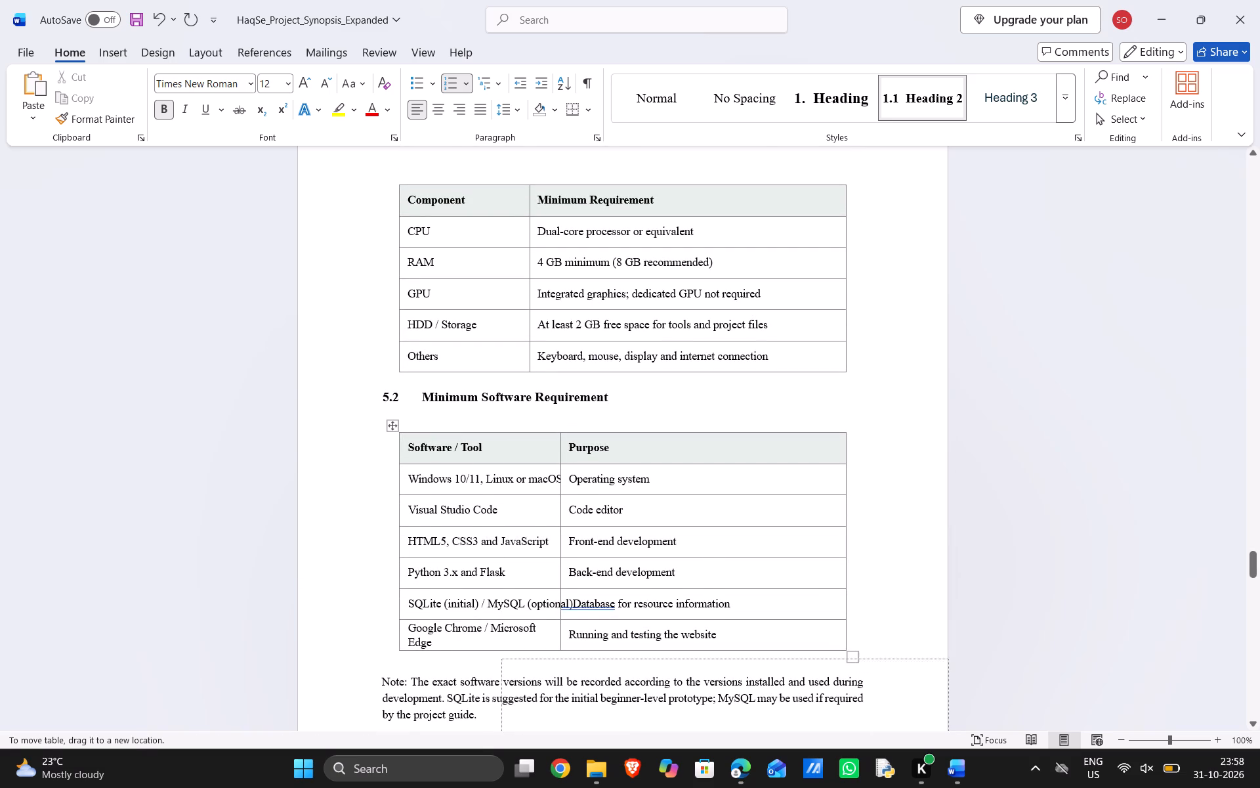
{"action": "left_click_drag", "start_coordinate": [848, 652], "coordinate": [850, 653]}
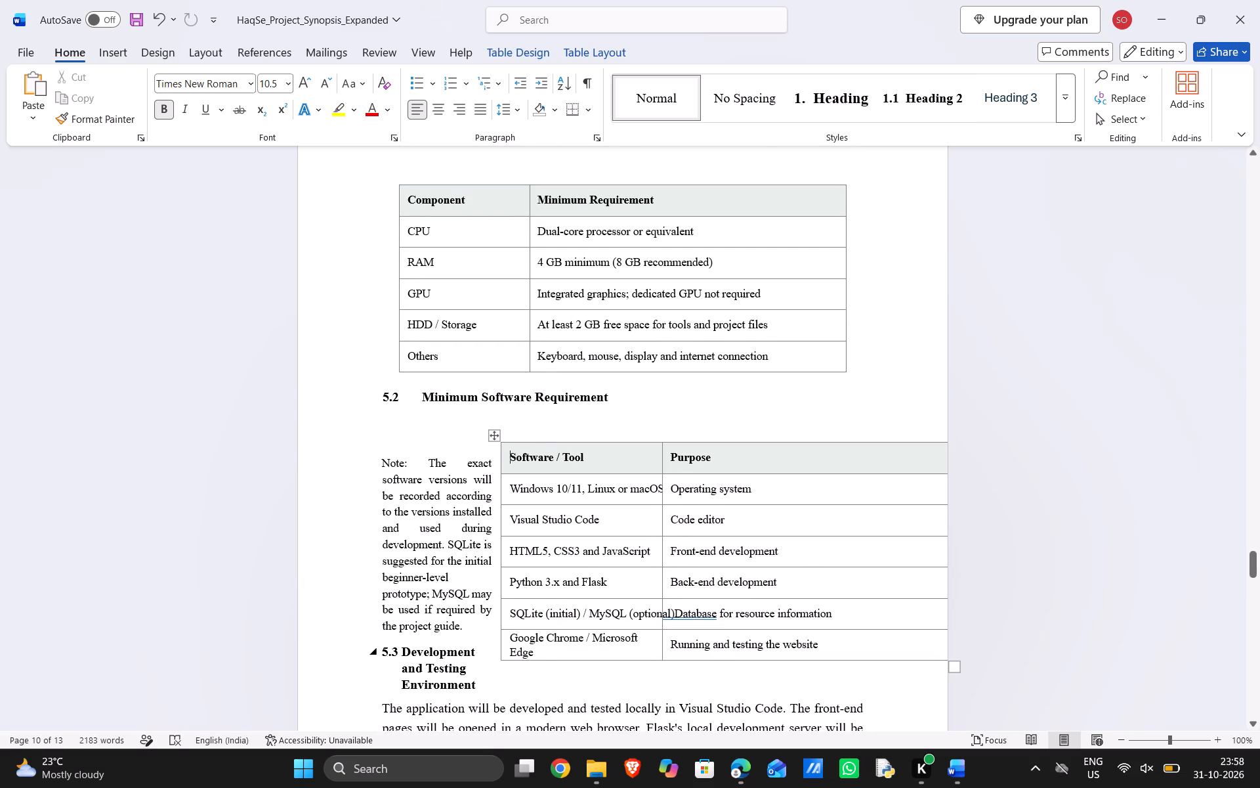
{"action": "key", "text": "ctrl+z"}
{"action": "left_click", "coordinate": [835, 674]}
Examine the layout and page breaks from section 5.2 through the References, Conclusion and Project Scope note.
{"action": "scroll", "coordinate": [835, 674], "scroll_direction": "down", "scroll_amount": 1}
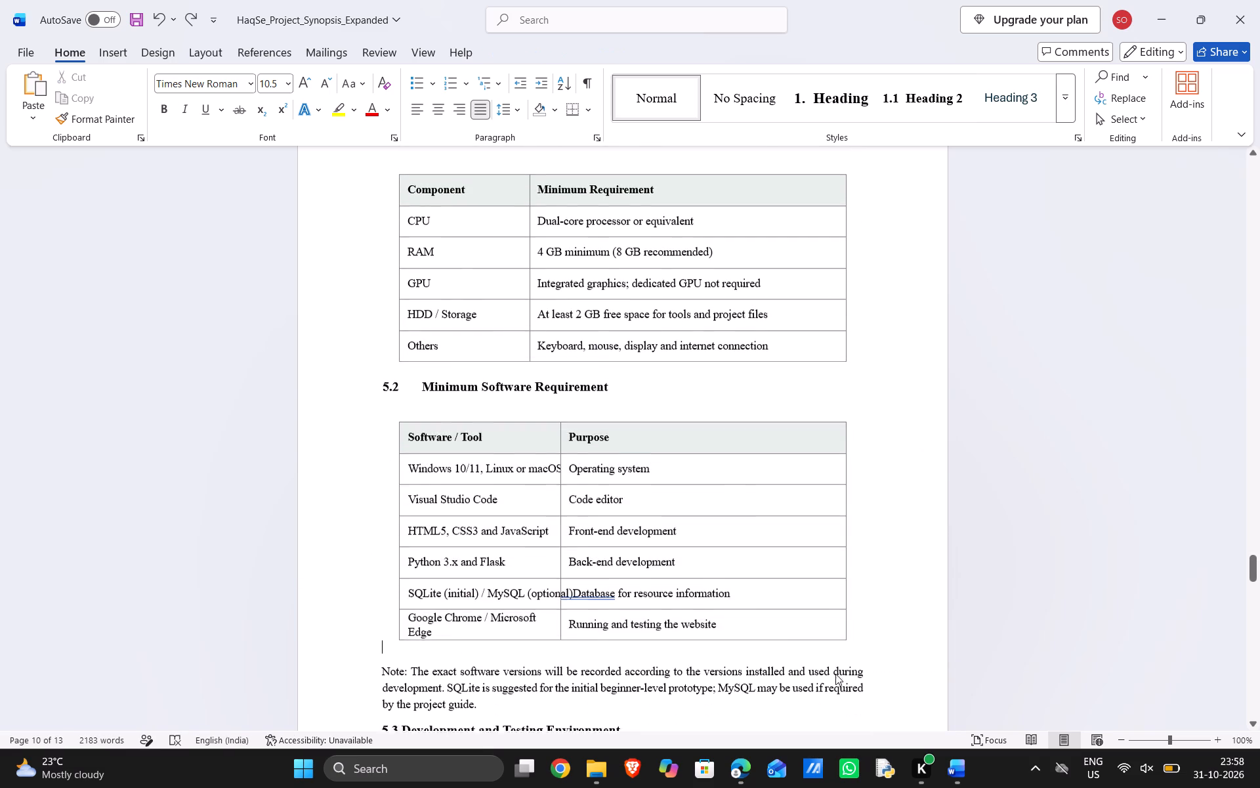
{"action": "scroll", "coordinate": [835, 674], "scroll_direction": "down", "scroll_amount": 5}
{"action": "scroll", "coordinate": [835, 674], "scroll_direction": "up", "scroll_amount": 1}
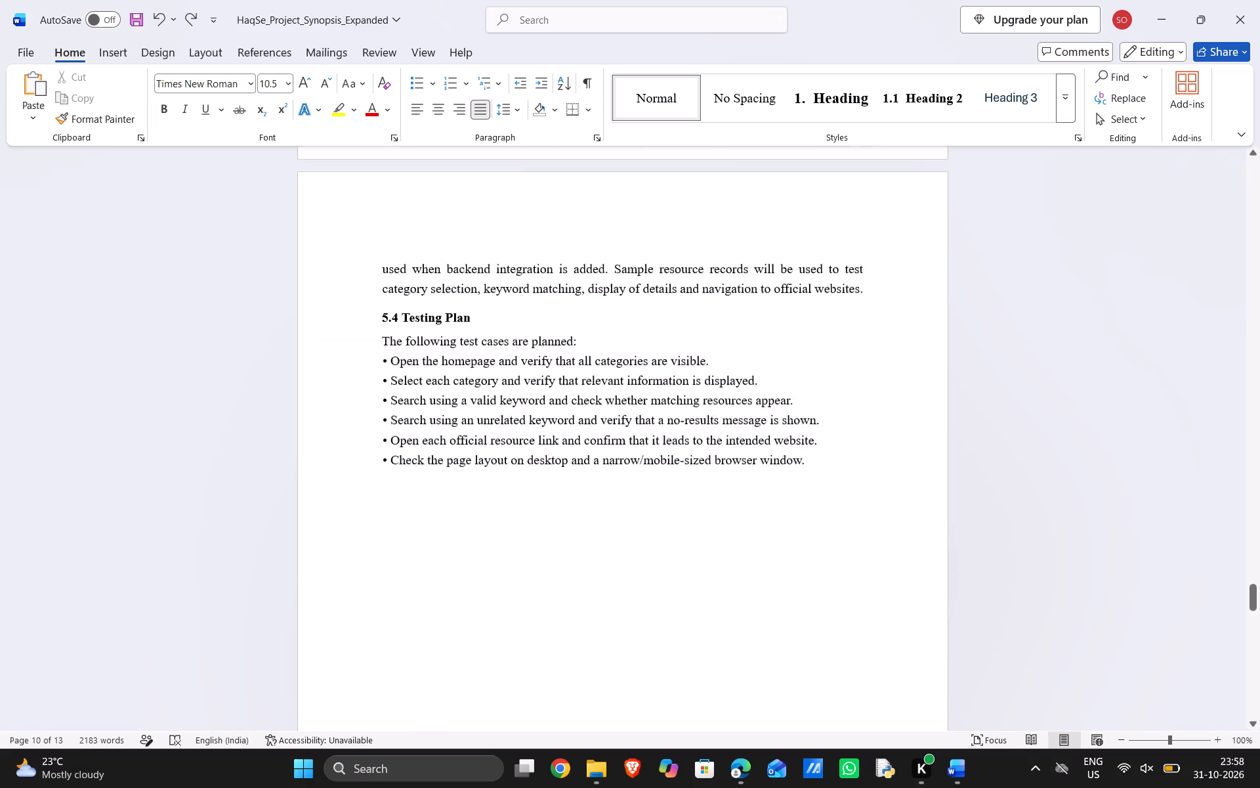
{"action": "scroll", "coordinate": [835, 674], "scroll_direction": "up", "scroll_amount": 1}
{"action": "scroll", "coordinate": [835, 674], "scroll_direction": "down", "scroll_amount": 3}
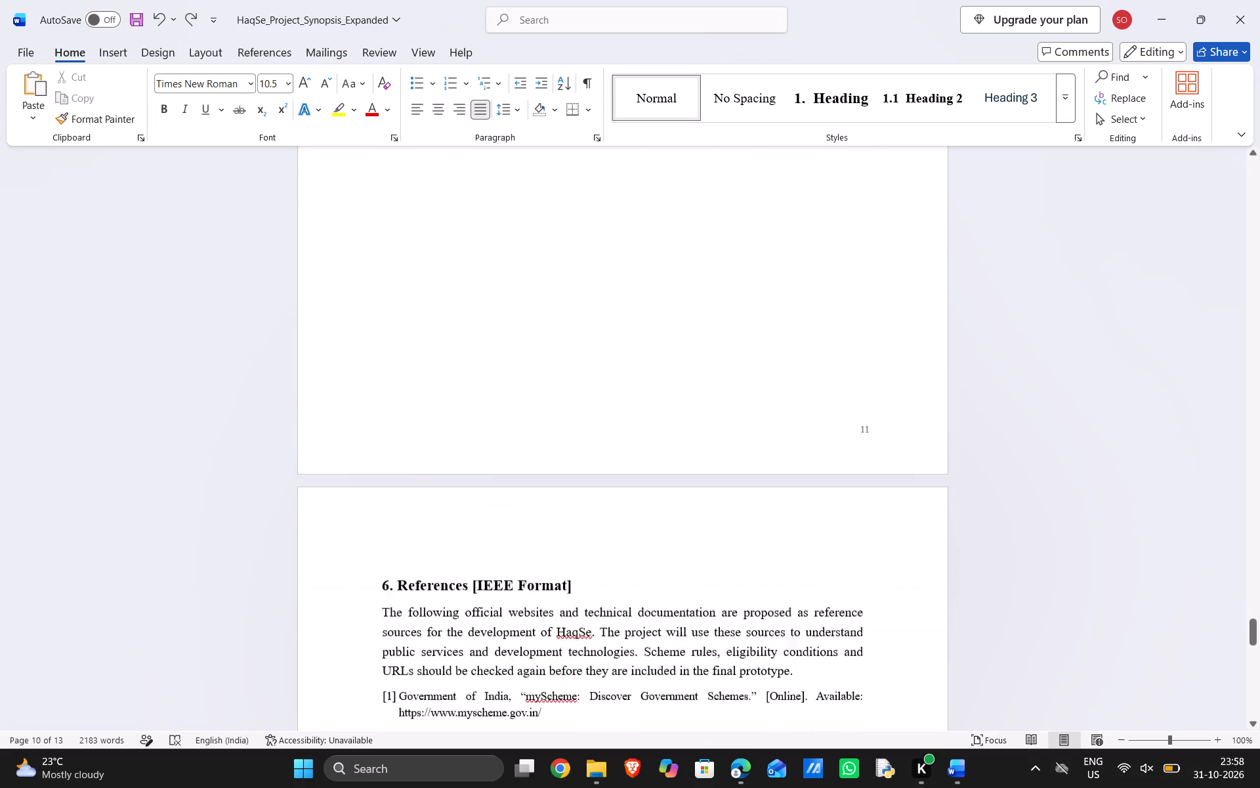
{"action": "scroll", "coordinate": [835, 674], "scroll_direction": "down", "scroll_amount": 4}
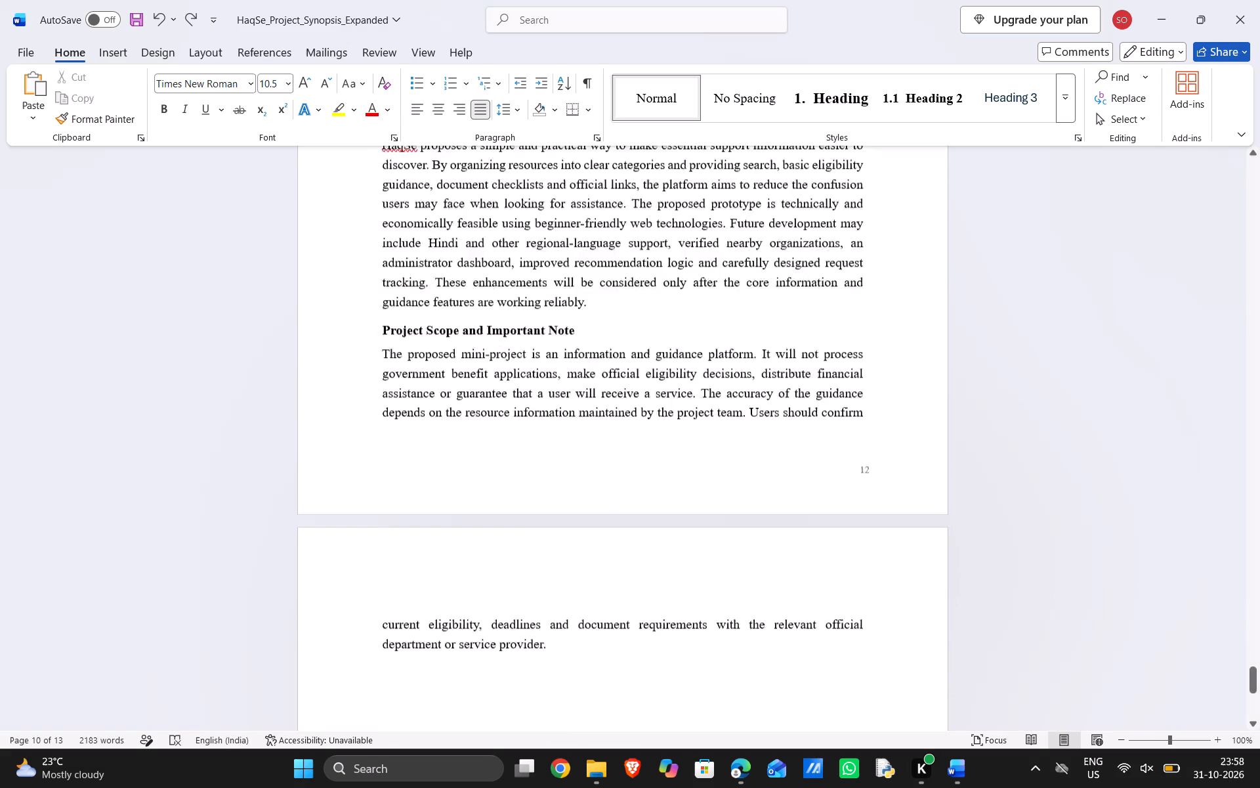
{"action": "scroll", "coordinate": [835, 674], "scroll_direction": "down", "scroll_amount": 1}
Review the pages backward from the end of the document to the cover page.
{"action": "scroll", "coordinate": [835, 674], "scroll_direction": "up", "scroll_amount": 5}
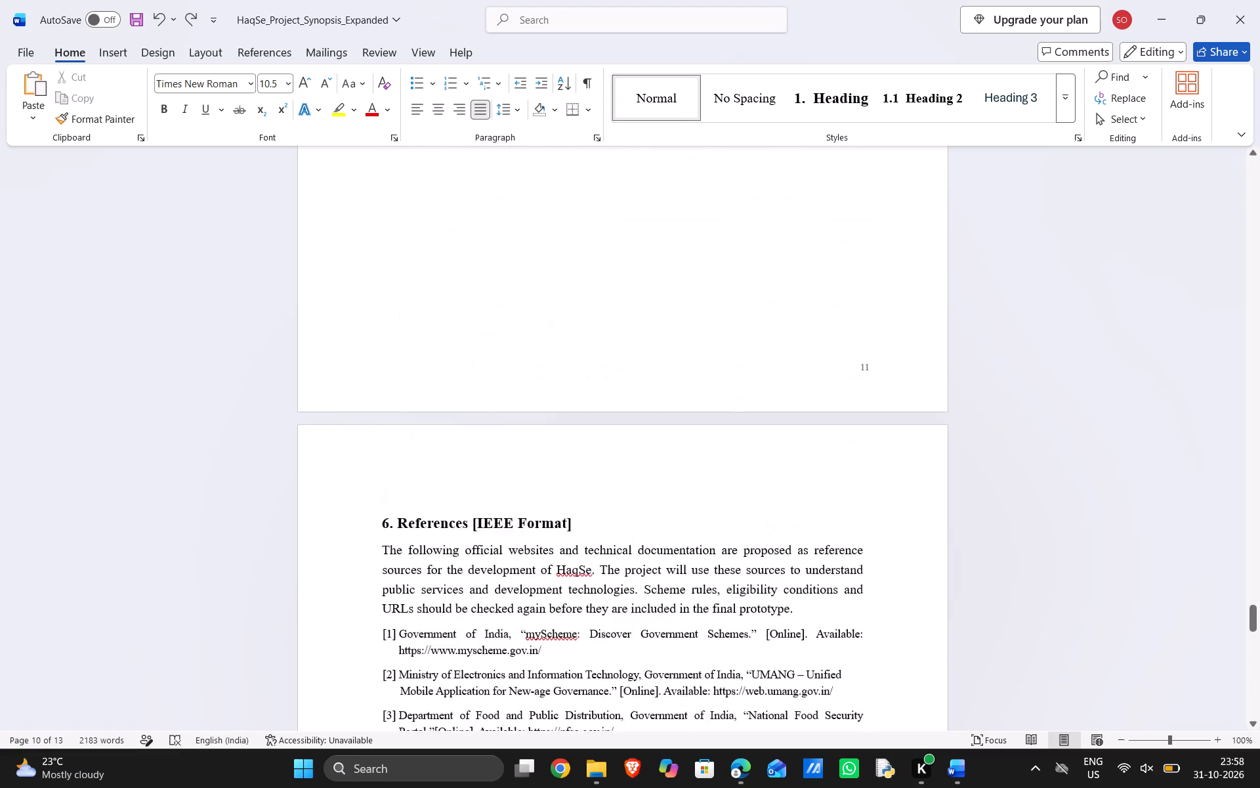
{"action": "scroll", "coordinate": [835, 674], "scroll_direction": "up", "scroll_amount": 10}
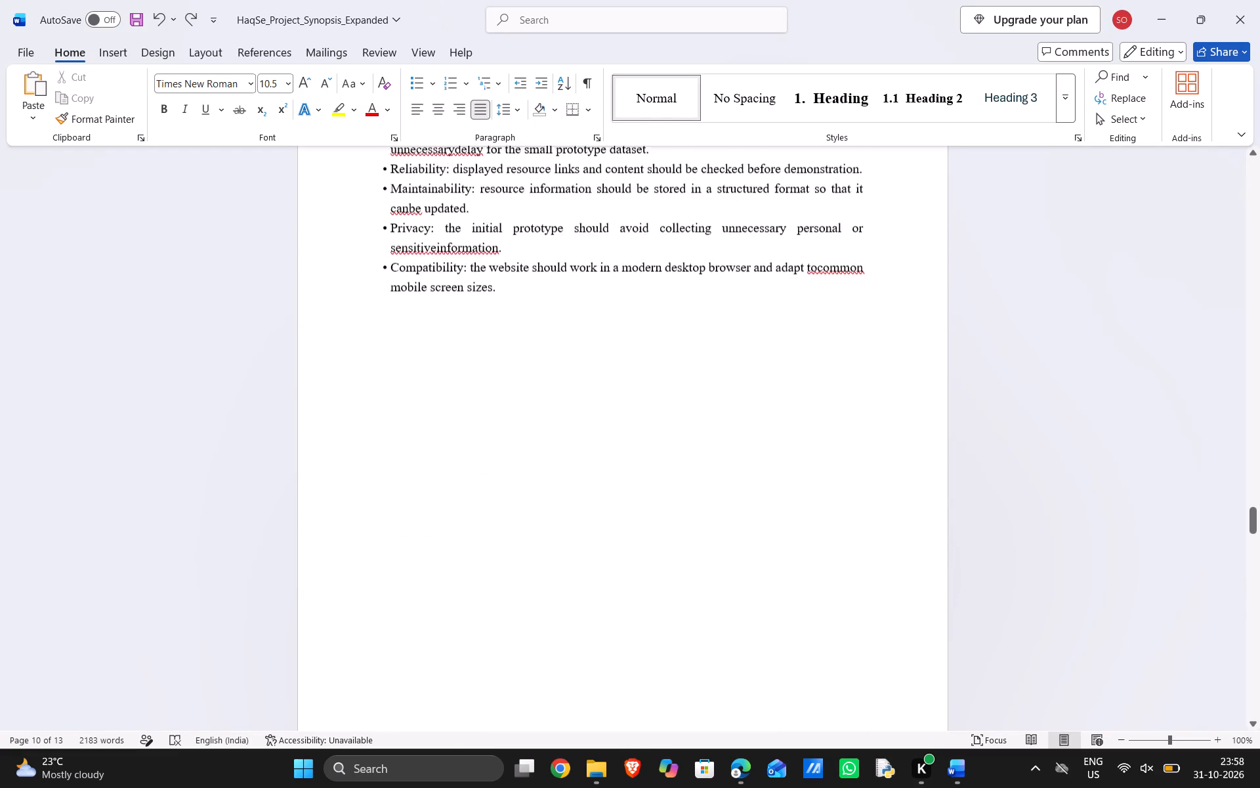
{"action": "scroll", "coordinate": [835, 674], "scroll_direction": "up", "scroll_amount": 9}
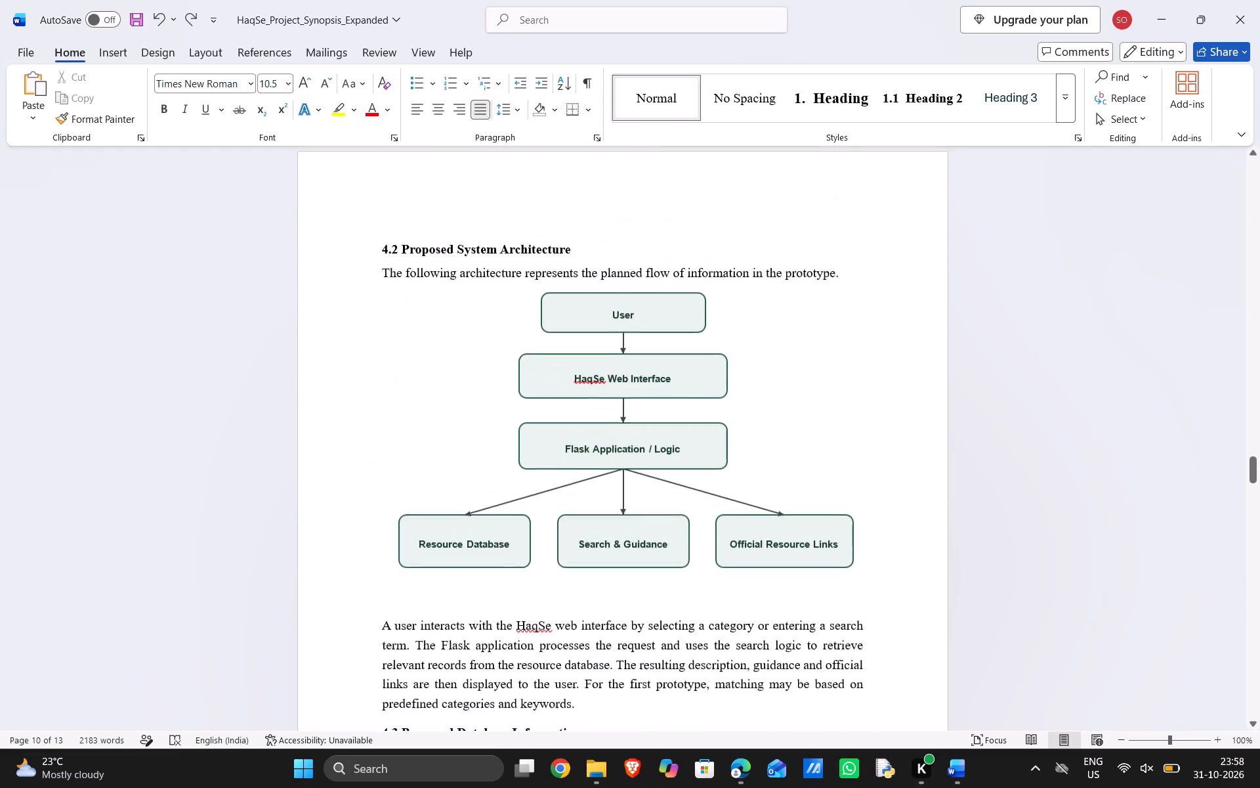
{"action": "scroll", "coordinate": [835, 674], "scroll_direction": "up", "scroll_amount": 4}
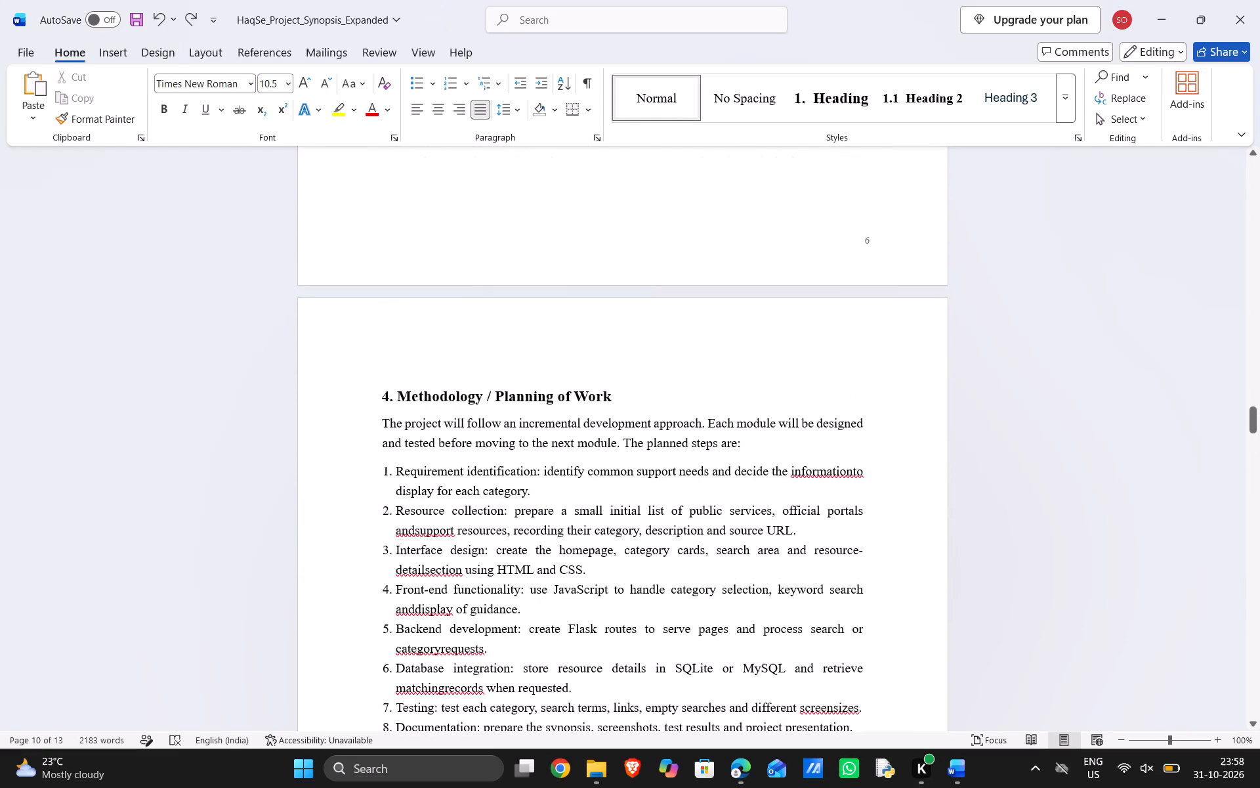
{"action": "scroll", "coordinate": [835, 674], "scroll_direction": "up", "scroll_amount": 7}
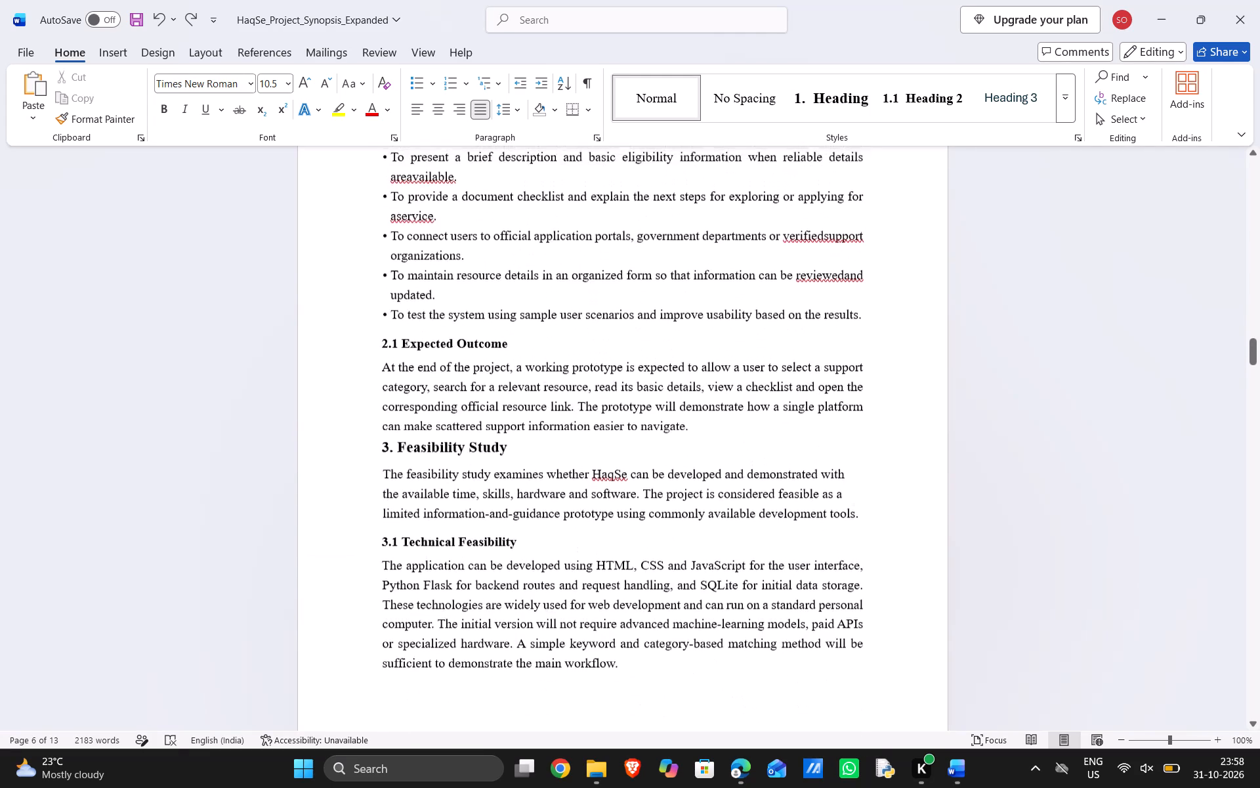
{"action": "scroll", "coordinate": [835, 674], "scroll_direction": "up", "scroll_amount": 12}
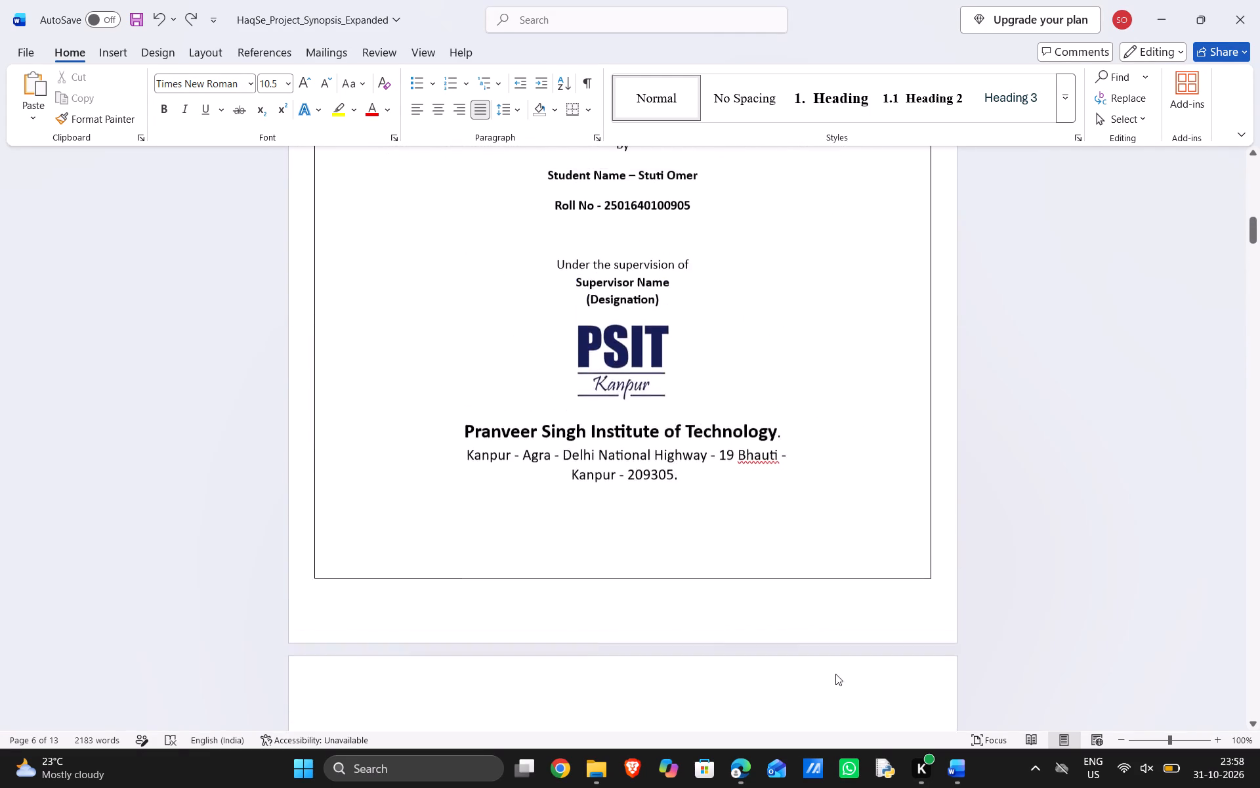
{"action": "scroll", "coordinate": [835, 674], "scroll_direction": "up", "scroll_amount": 5}
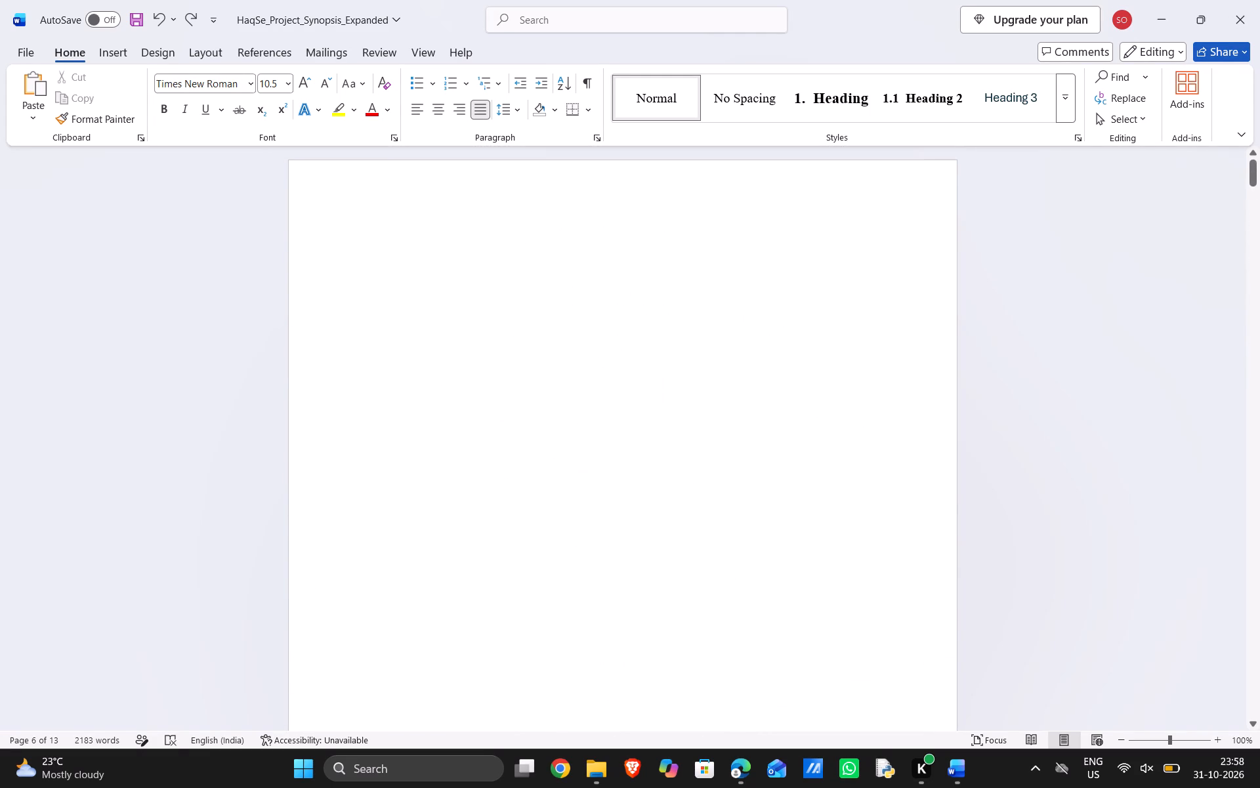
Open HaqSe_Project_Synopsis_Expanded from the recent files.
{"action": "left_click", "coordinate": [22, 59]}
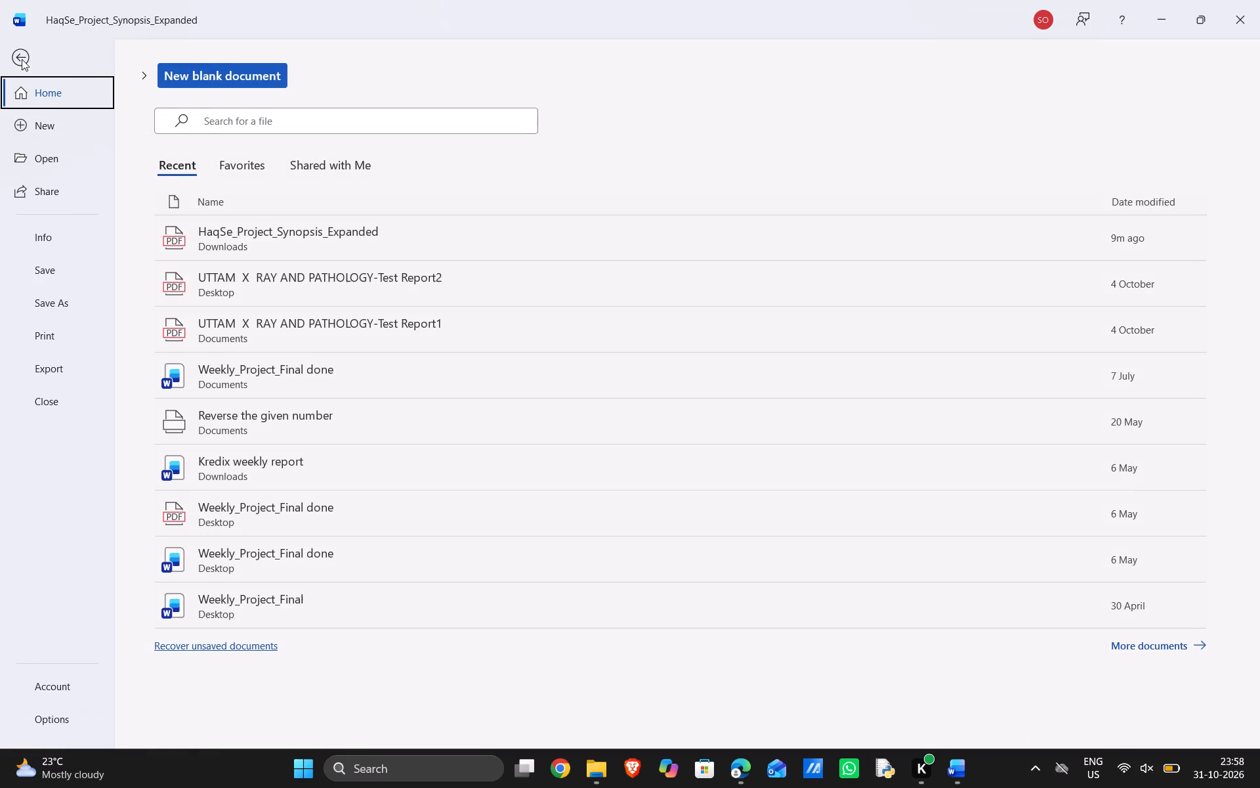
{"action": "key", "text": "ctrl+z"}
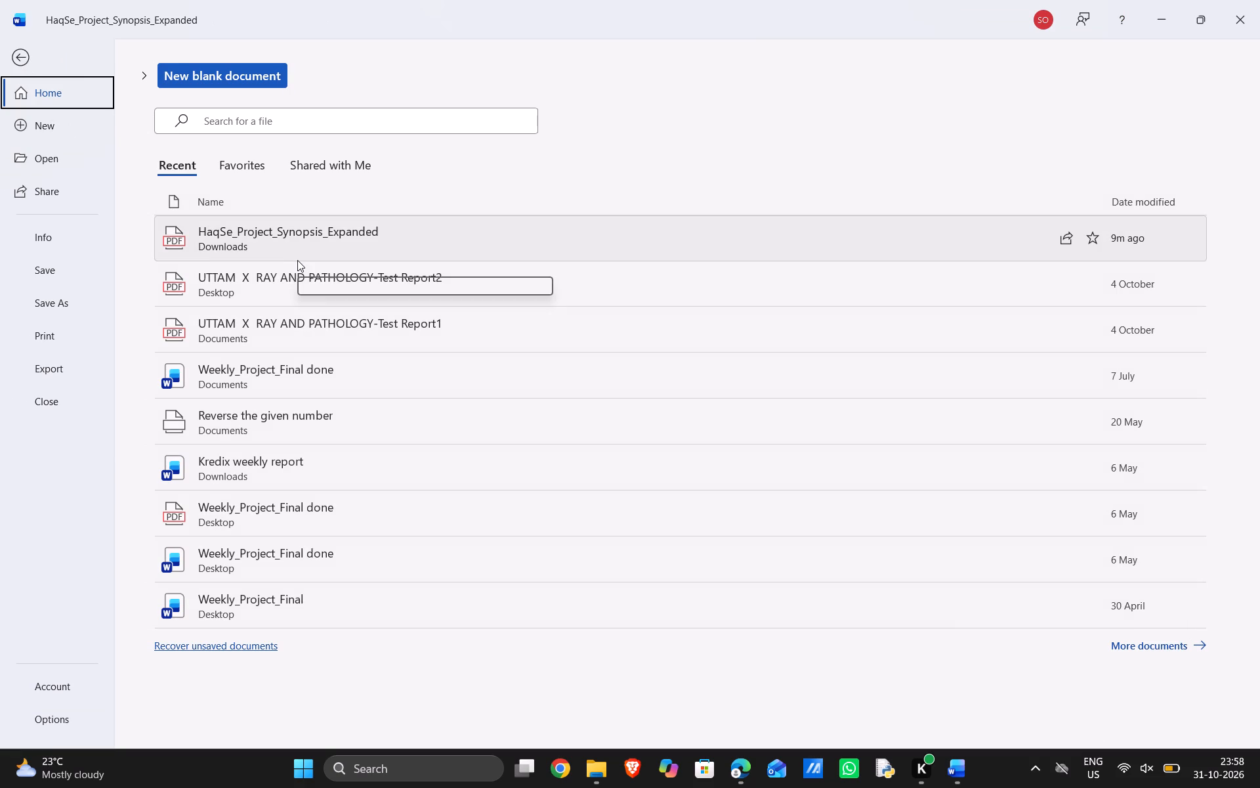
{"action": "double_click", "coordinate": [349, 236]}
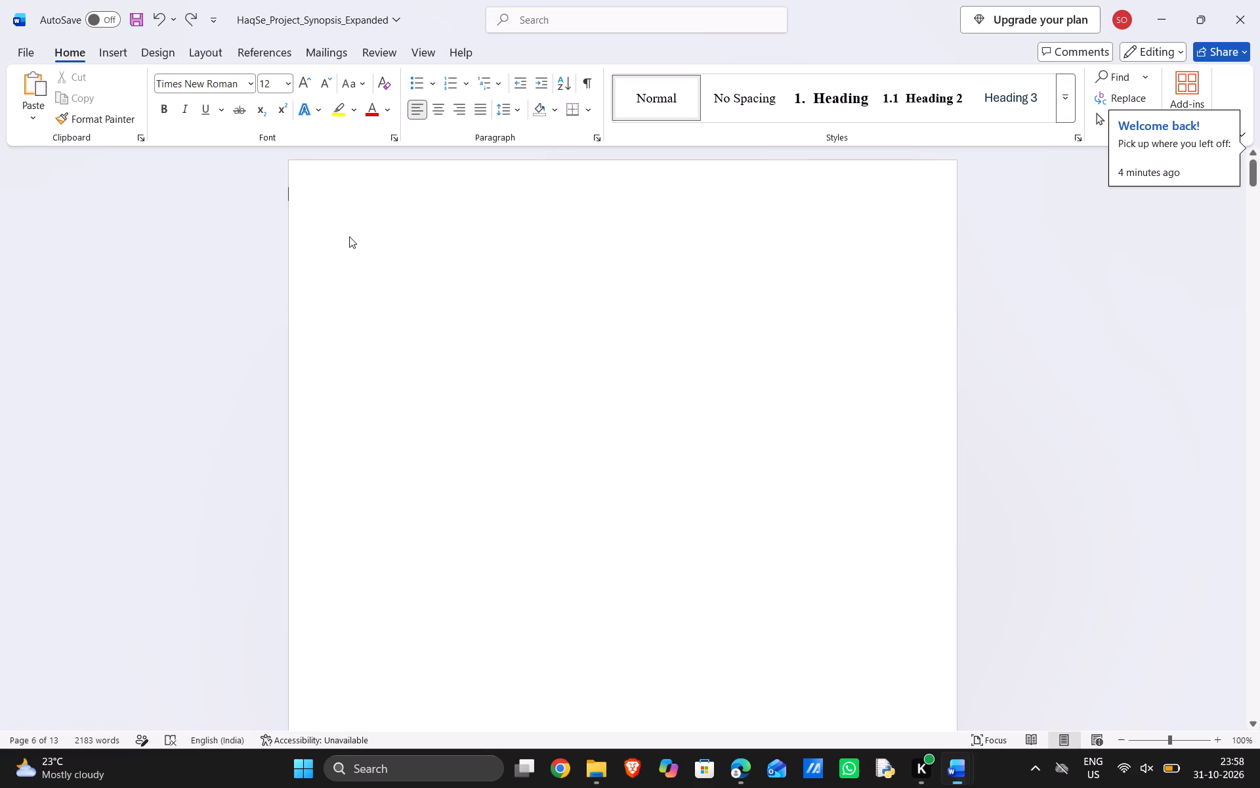
Check all pages of the synopsis once more, from the first page through the Conclusion and Project Scope note.
{"action": "scroll", "coordinate": [449, 295], "scroll_direction": "up", "scroll_amount": 2}
{"action": "scroll", "coordinate": [449, 295], "scroll_direction": "down", "scroll_amount": 2}
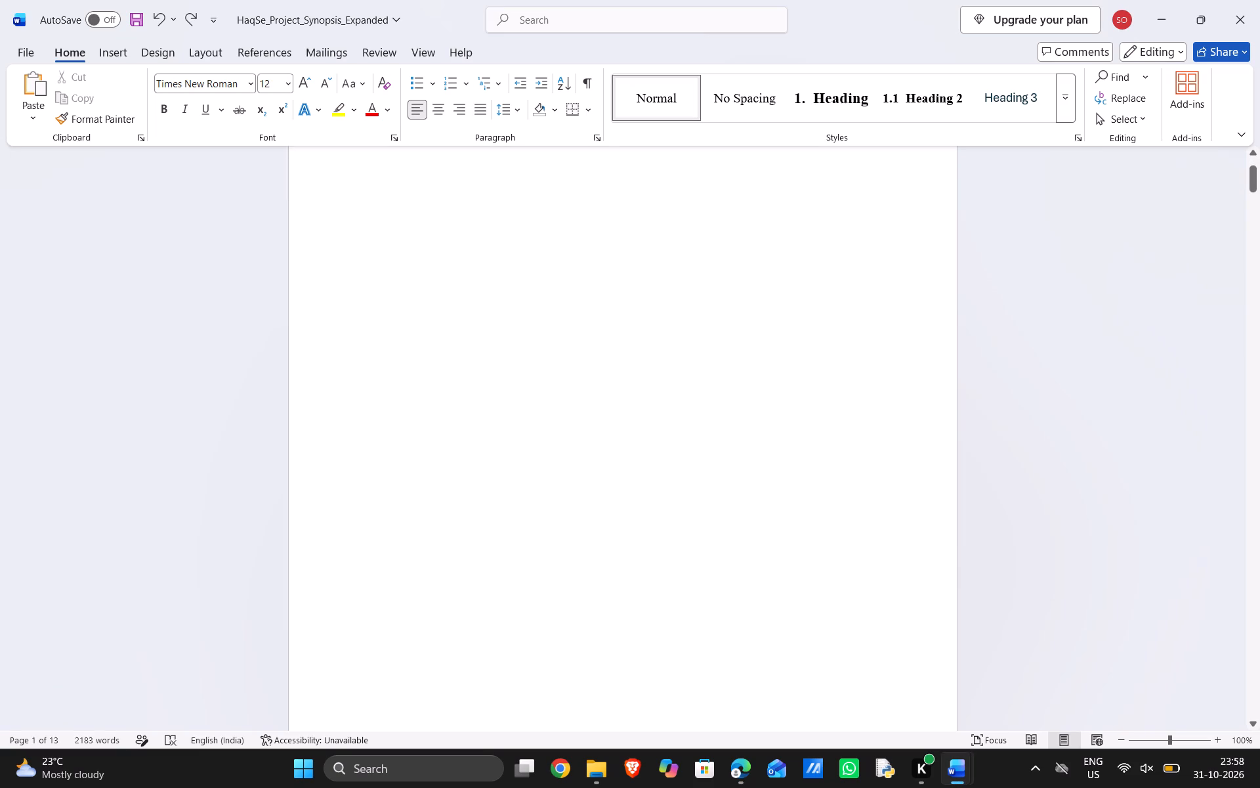
{"action": "scroll", "coordinate": [449, 295], "scroll_direction": "up", "scroll_amount": 4}
{"action": "scroll", "coordinate": [449, 295], "scroll_direction": "down", "scroll_amount": 10}
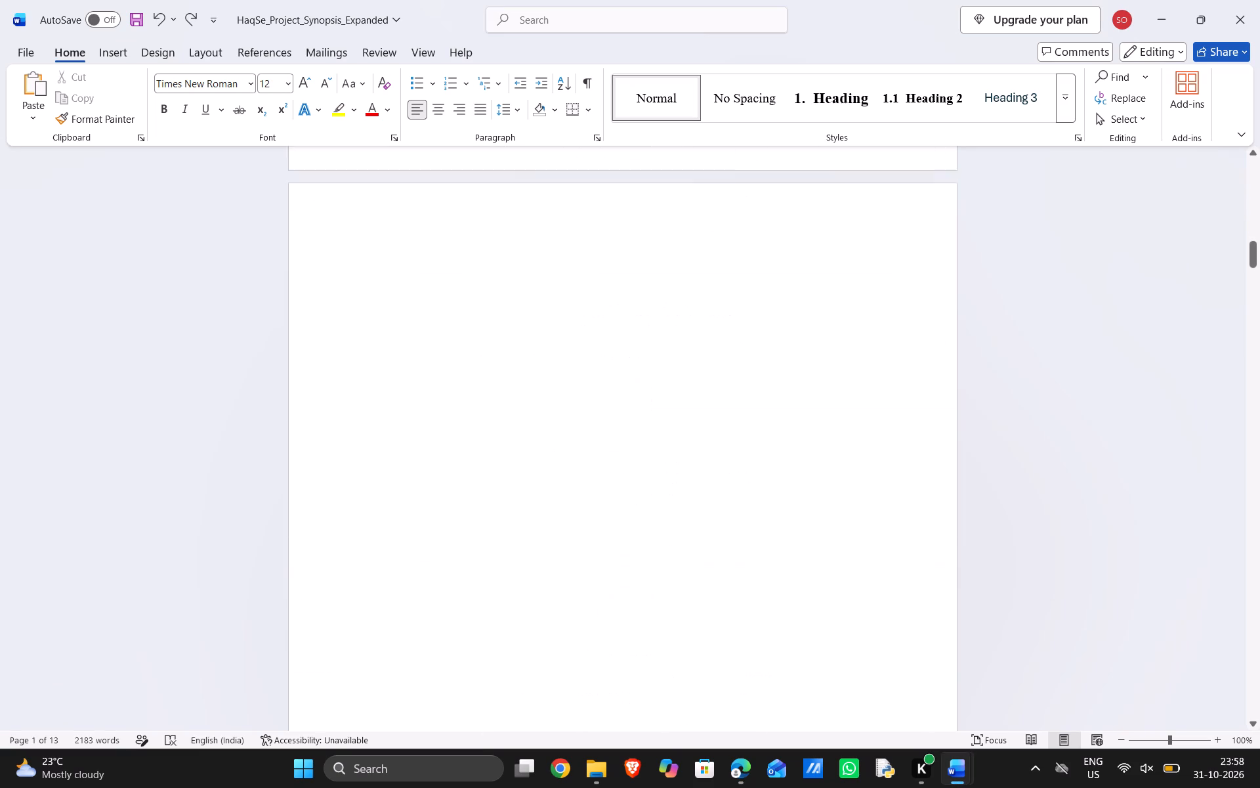
{"action": "scroll", "coordinate": [449, 295], "scroll_direction": "up", "scroll_amount": 4}
{"action": "scroll", "coordinate": [449, 295], "scroll_direction": "down", "scroll_amount": 2}
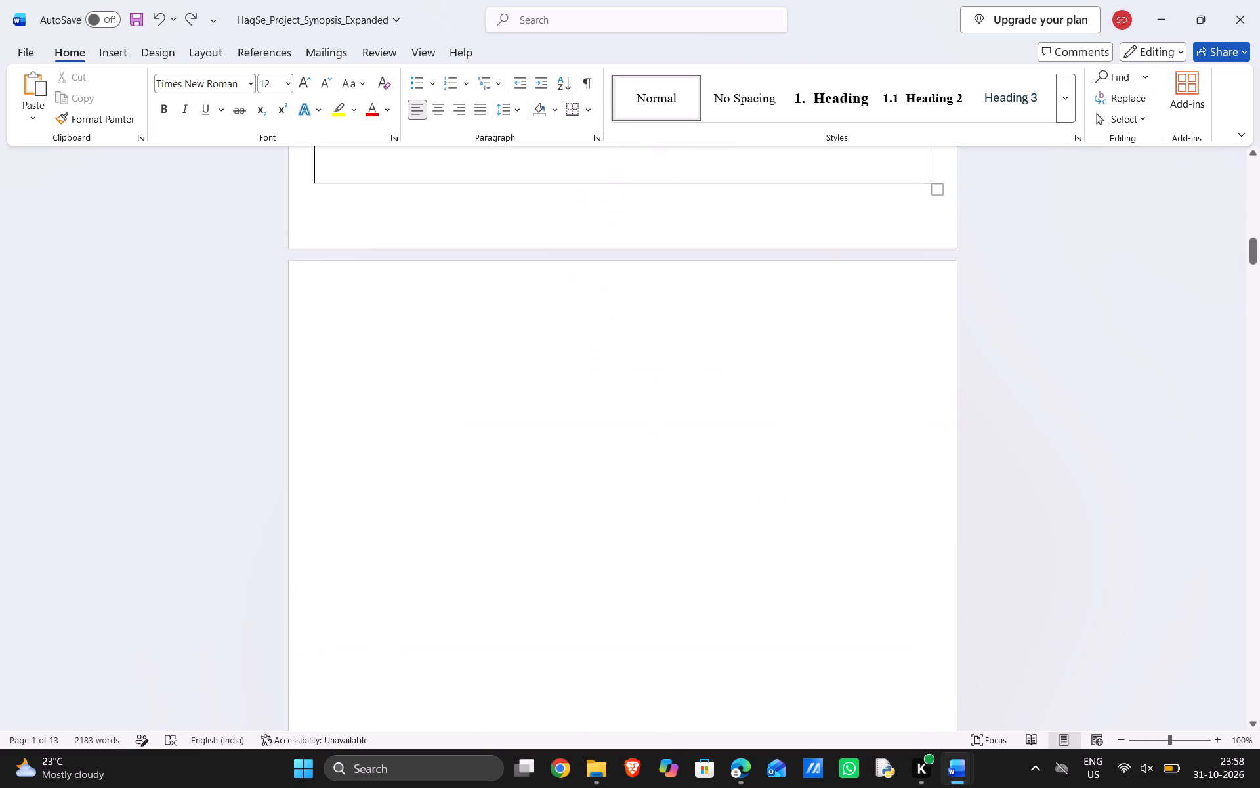
{"action": "scroll", "coordinate": [449, 295], "scroll_direction": "down", "scroll_amount": 9}
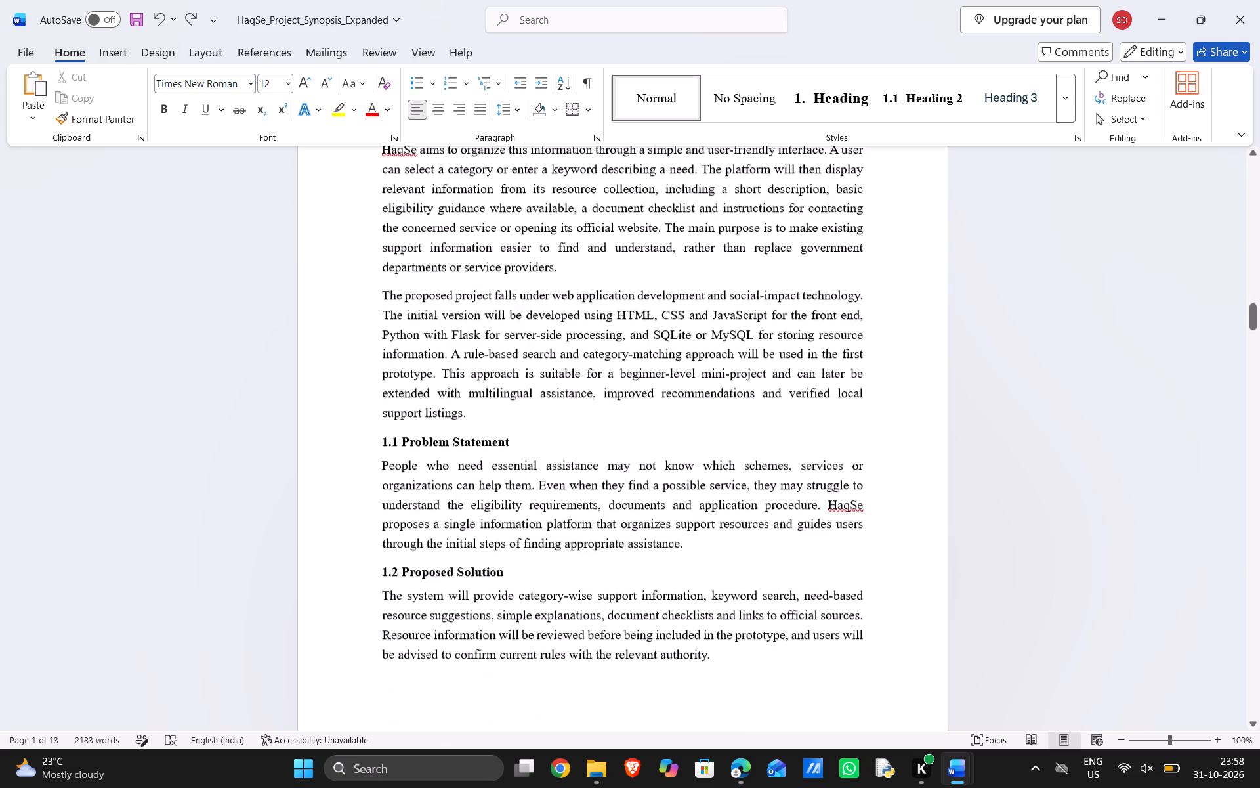
{"action": "scroll", "coordinate": [449, 295], "scroll_direction": "down", "scroll_amount": 8}
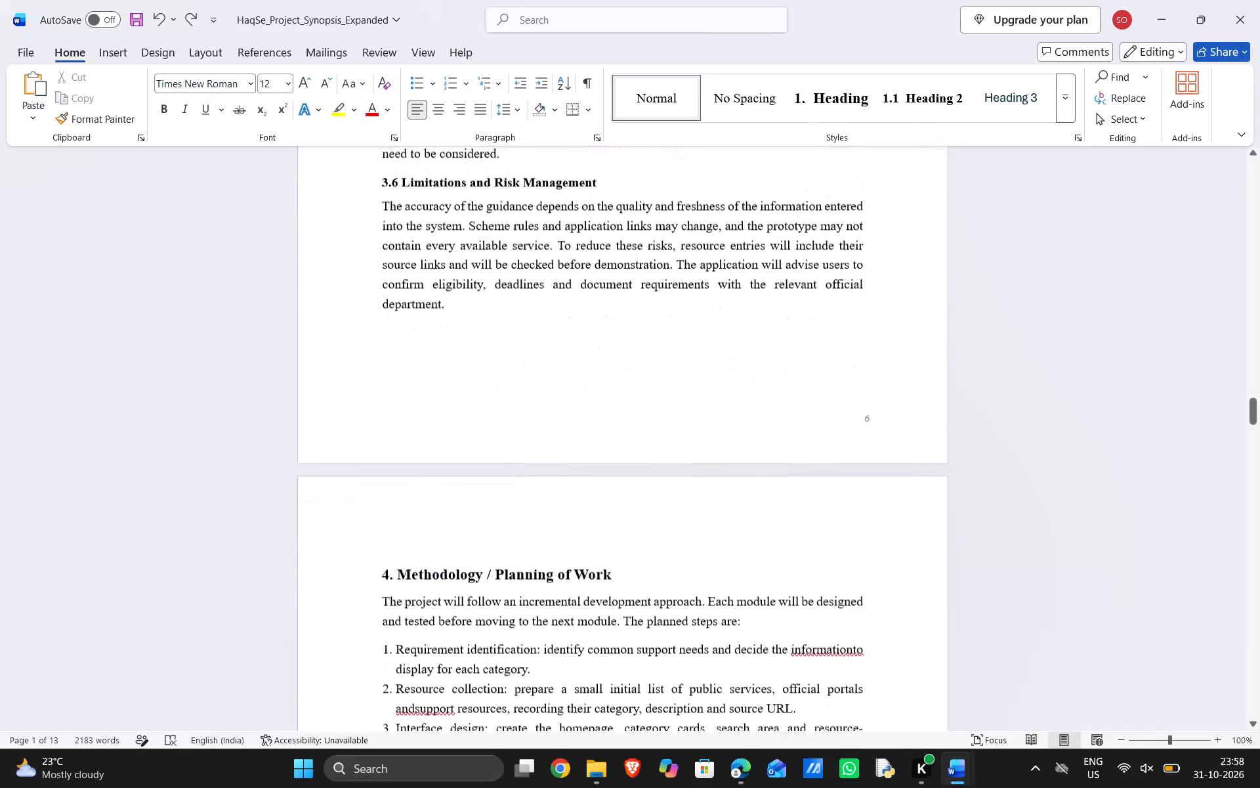
{"action": "scroll", "coordinate": [449, 295], "scroll_direction": "down", "scroll_amount": 8}
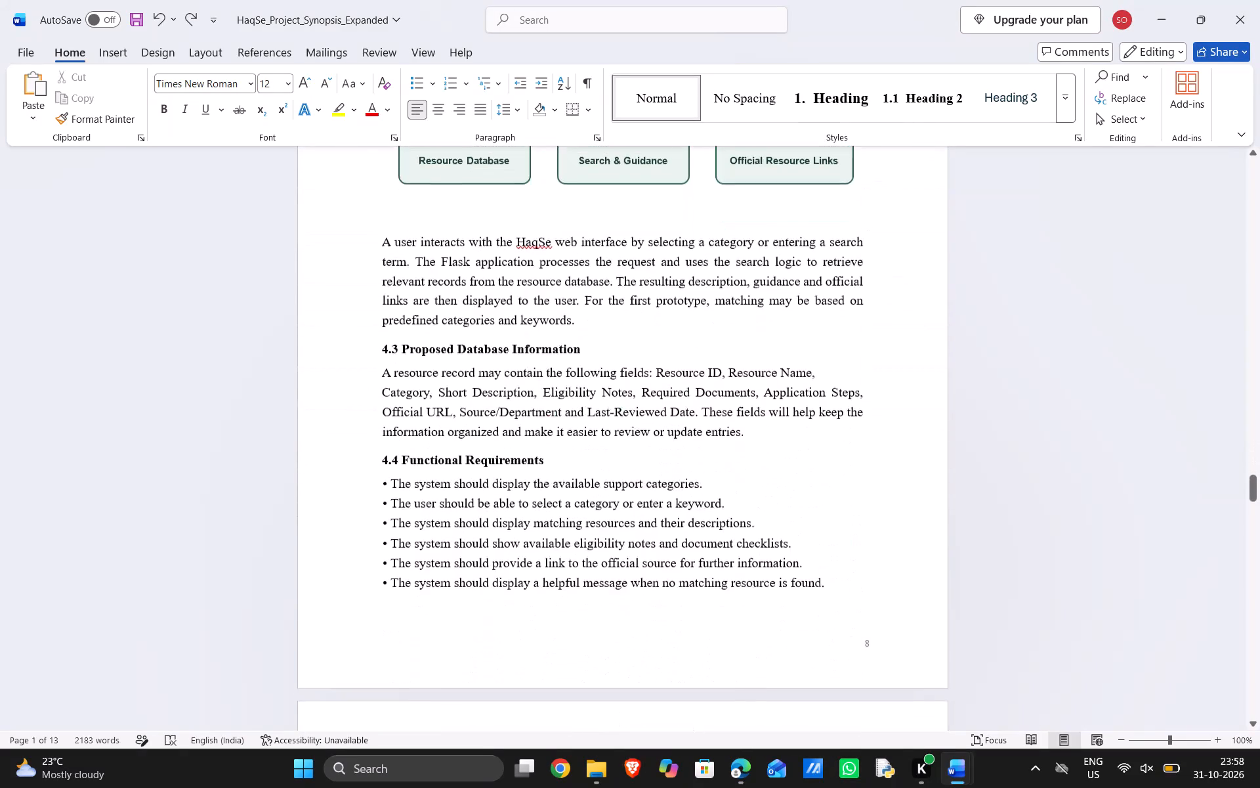
{"action": "scroll", "coordinate": [449, 295], "scroll_direction": "down", "scroll_amount": 8}
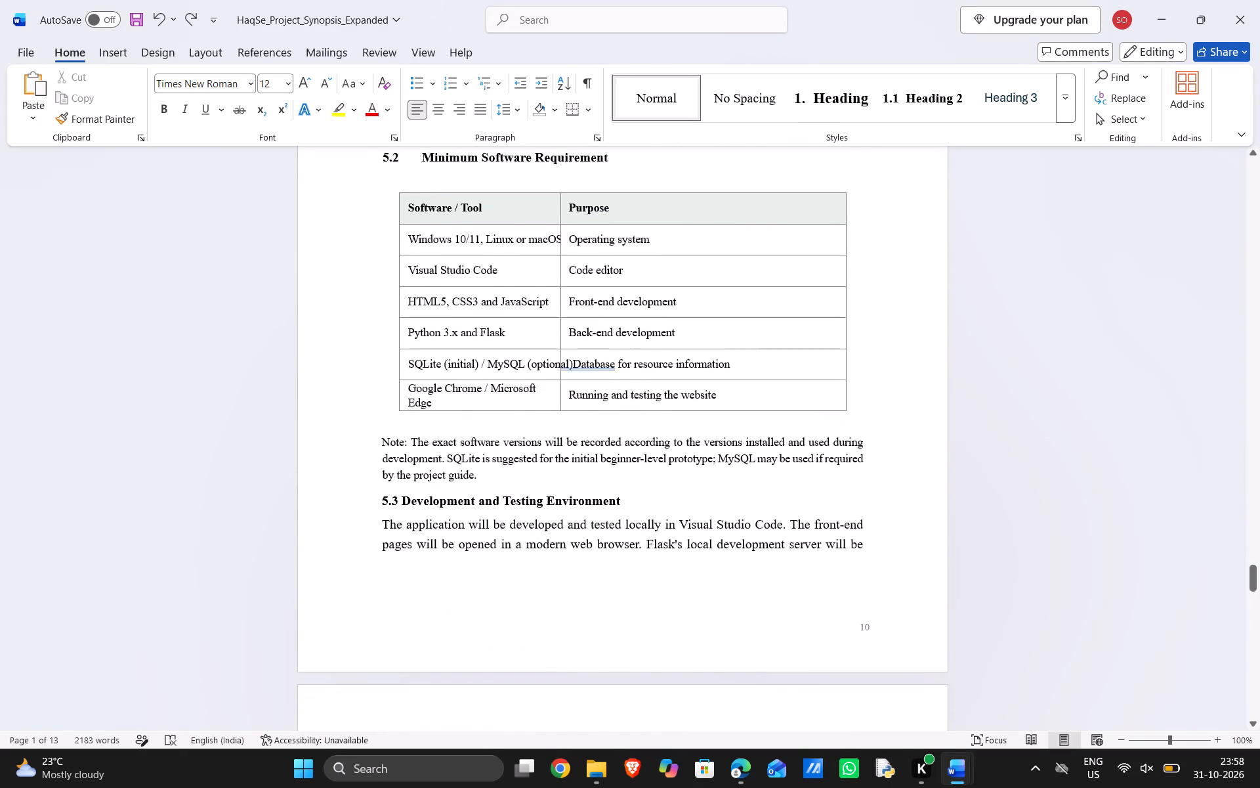
{"action": "scroll", "coordinate": [449, 295], "scroll_direction": "down", "scroll_amount": 7}
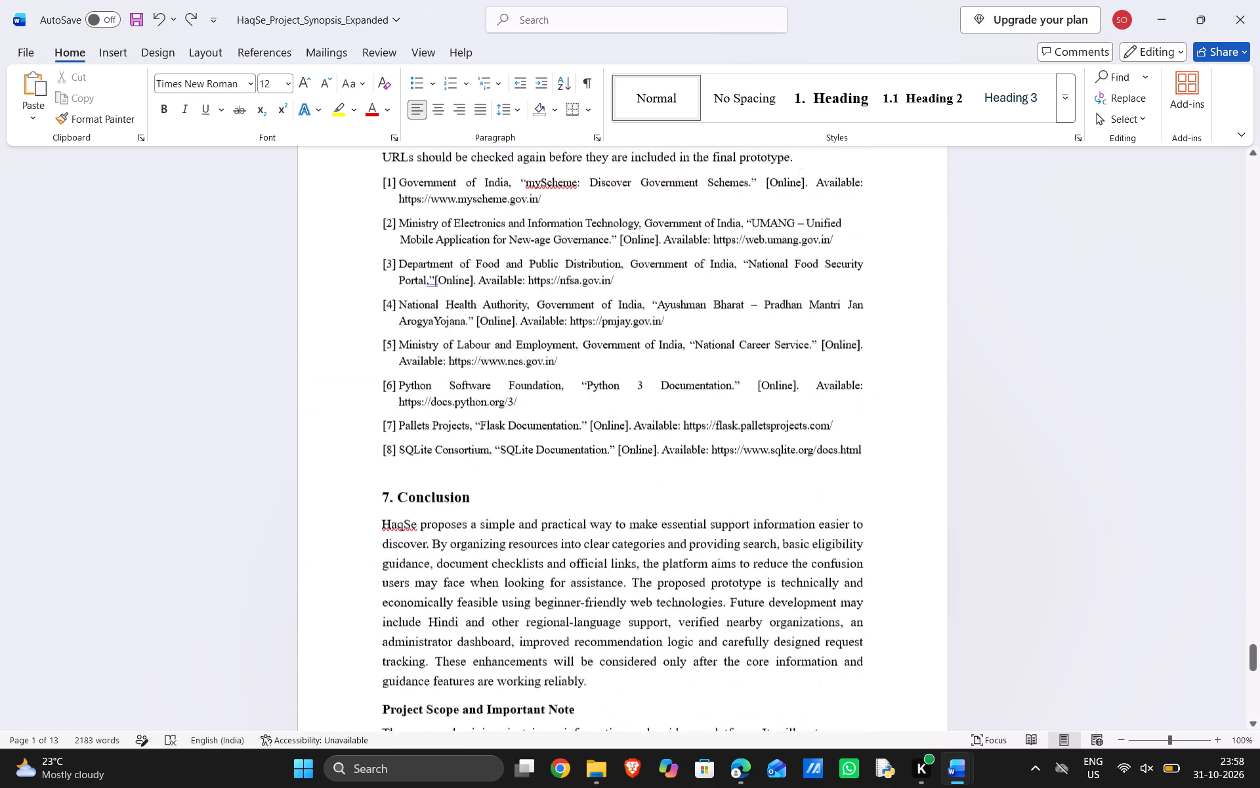
{"action": "scroll", "coordinate": [449, 295], "scroll_direction": "down", "scroll_amount": 1}
Save the synopsis to the Desktop as a PDF named Synopsis final.
{"action": "key", "text": "ctrl+s"}
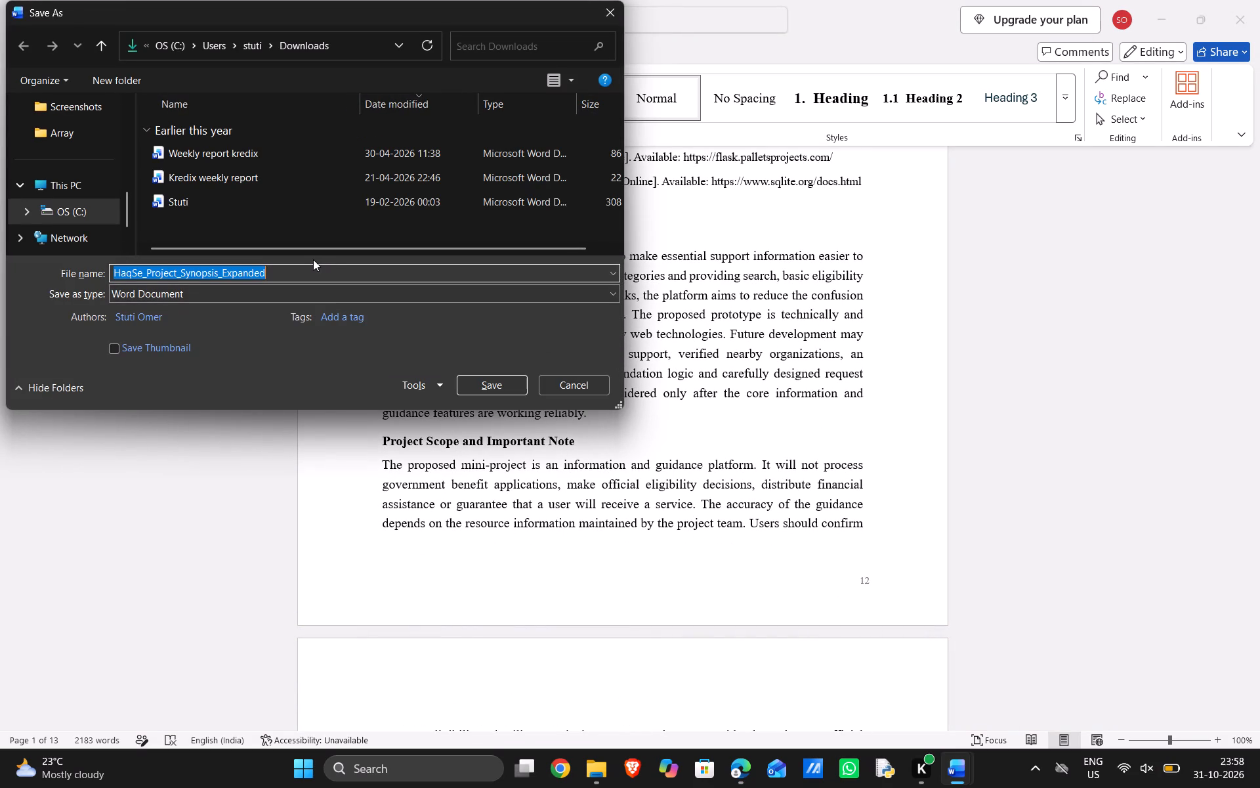
{"action": "key", "text": "BackSpace"}
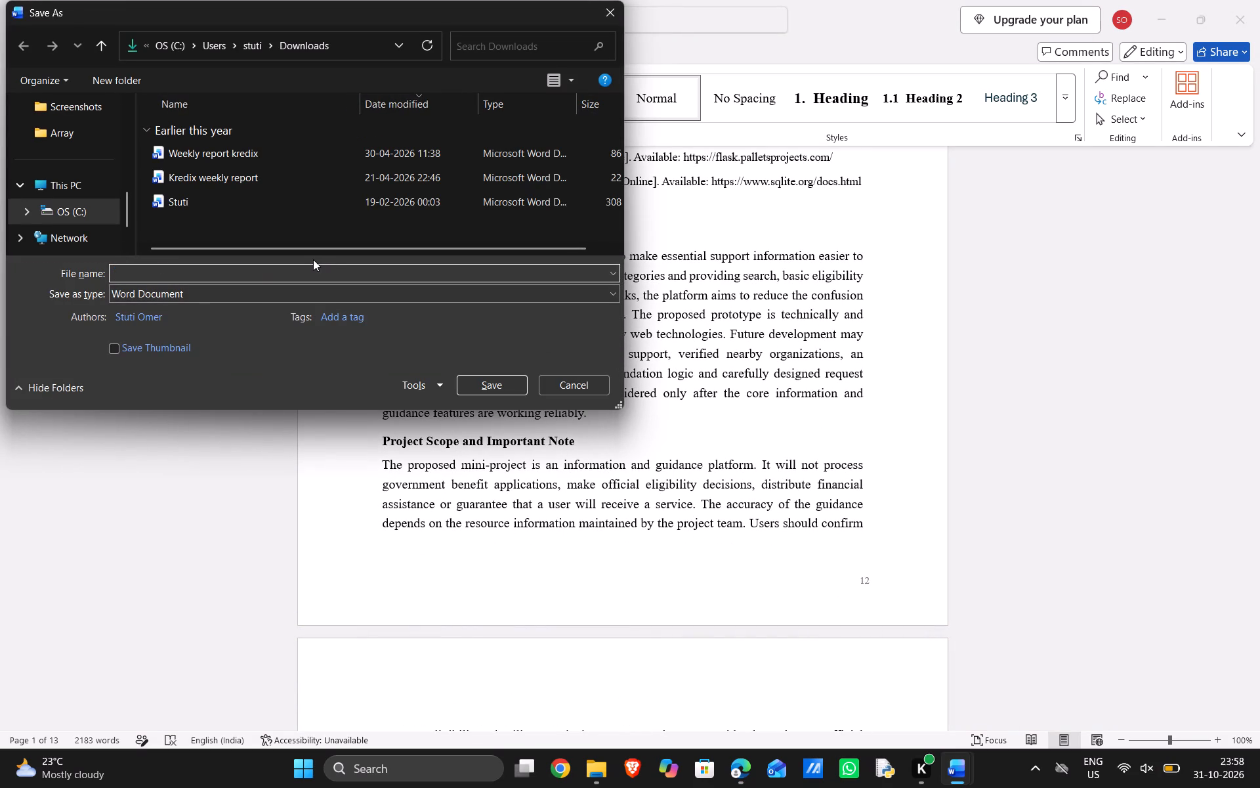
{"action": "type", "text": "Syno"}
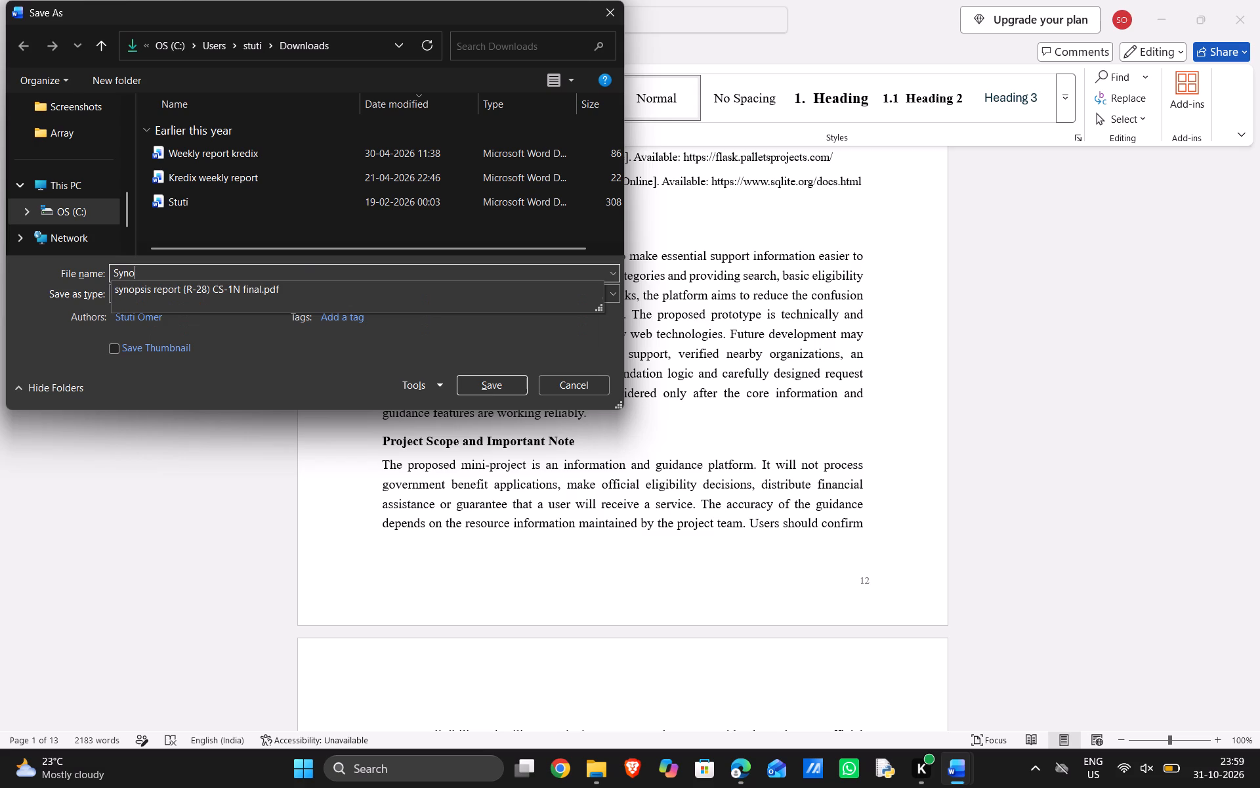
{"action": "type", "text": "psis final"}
{"action": "left_click", "coordinate": [507, 284]}
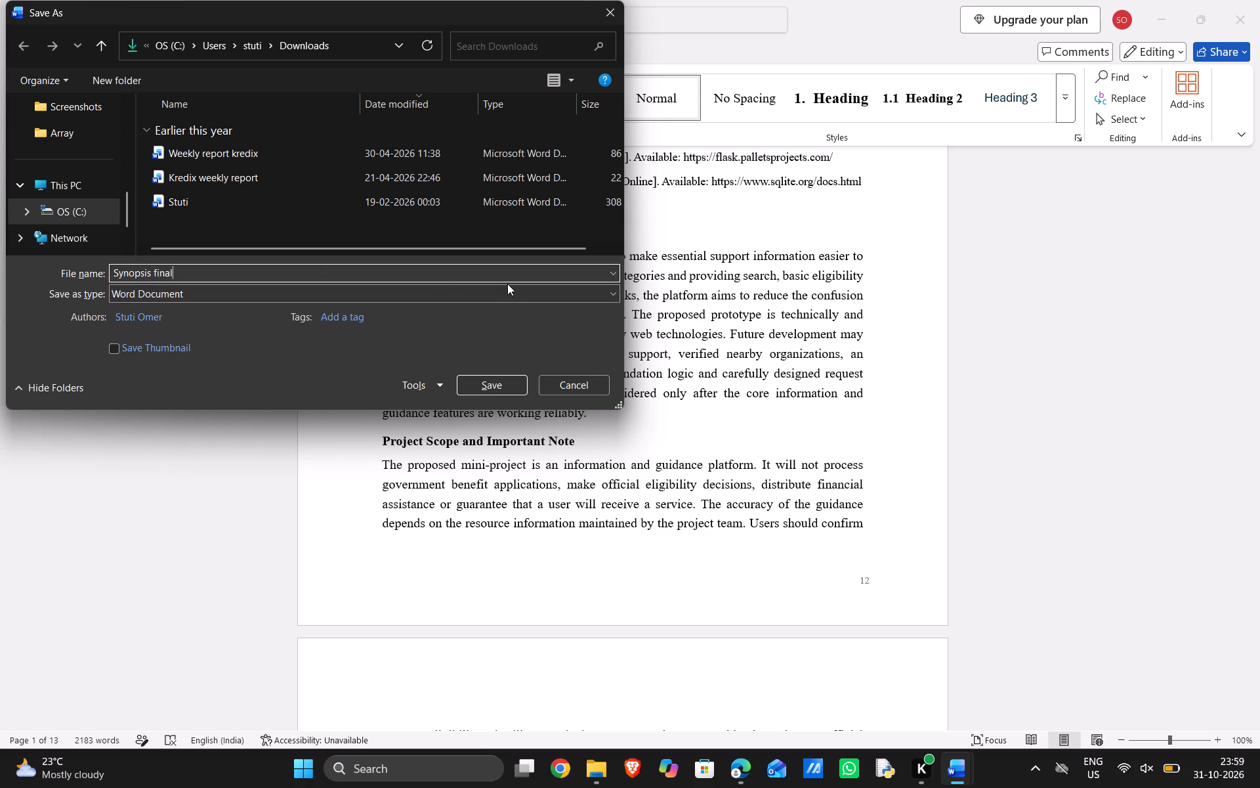
{"action": "left_click", "coordinate": [511, 293]}
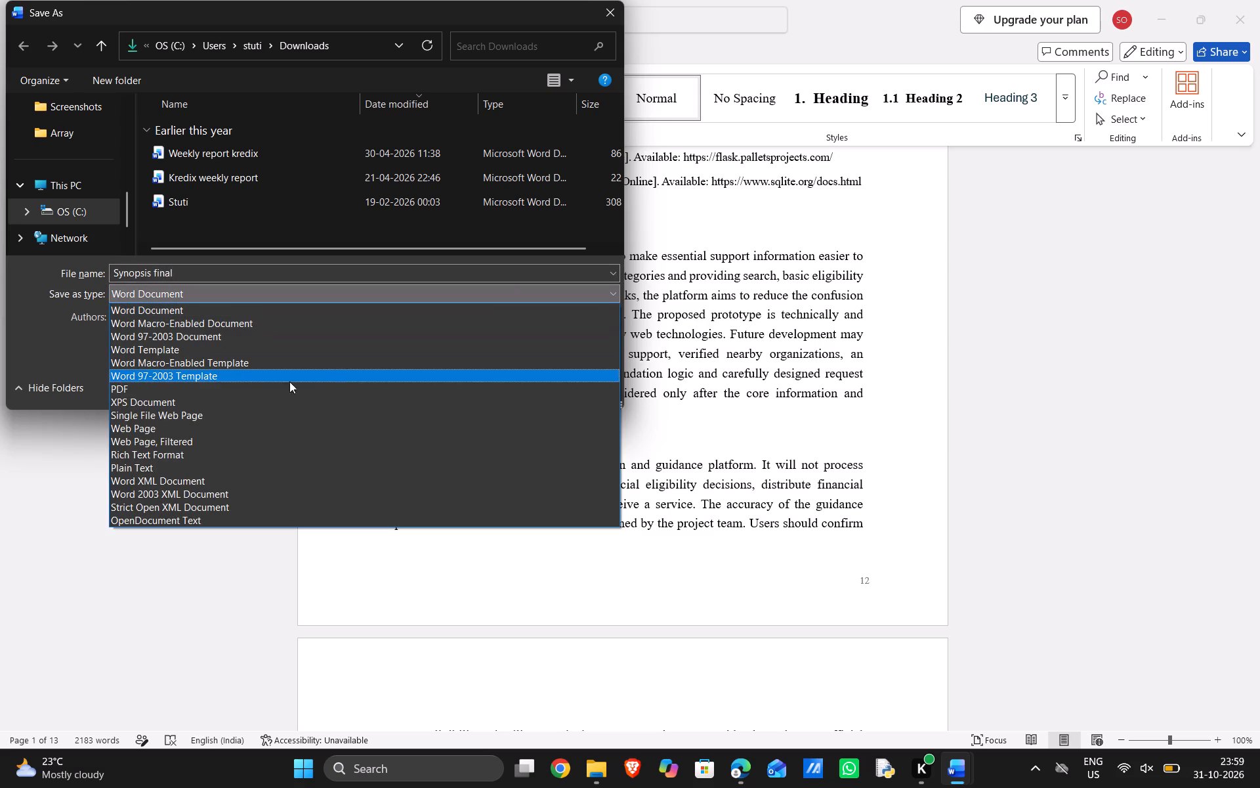
{"action": "left_click", "coordinate": [232, 387]}
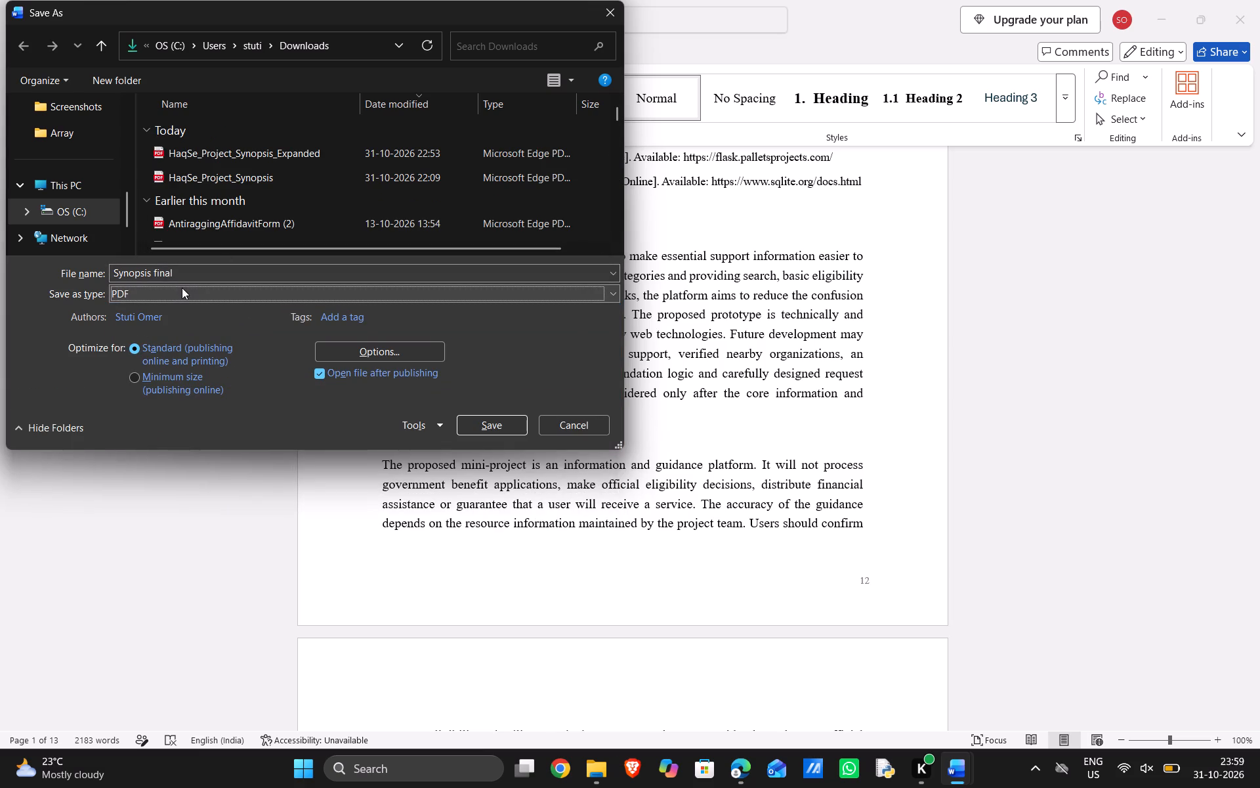
{"action": "left_click", "coordinate": [93, 177]}
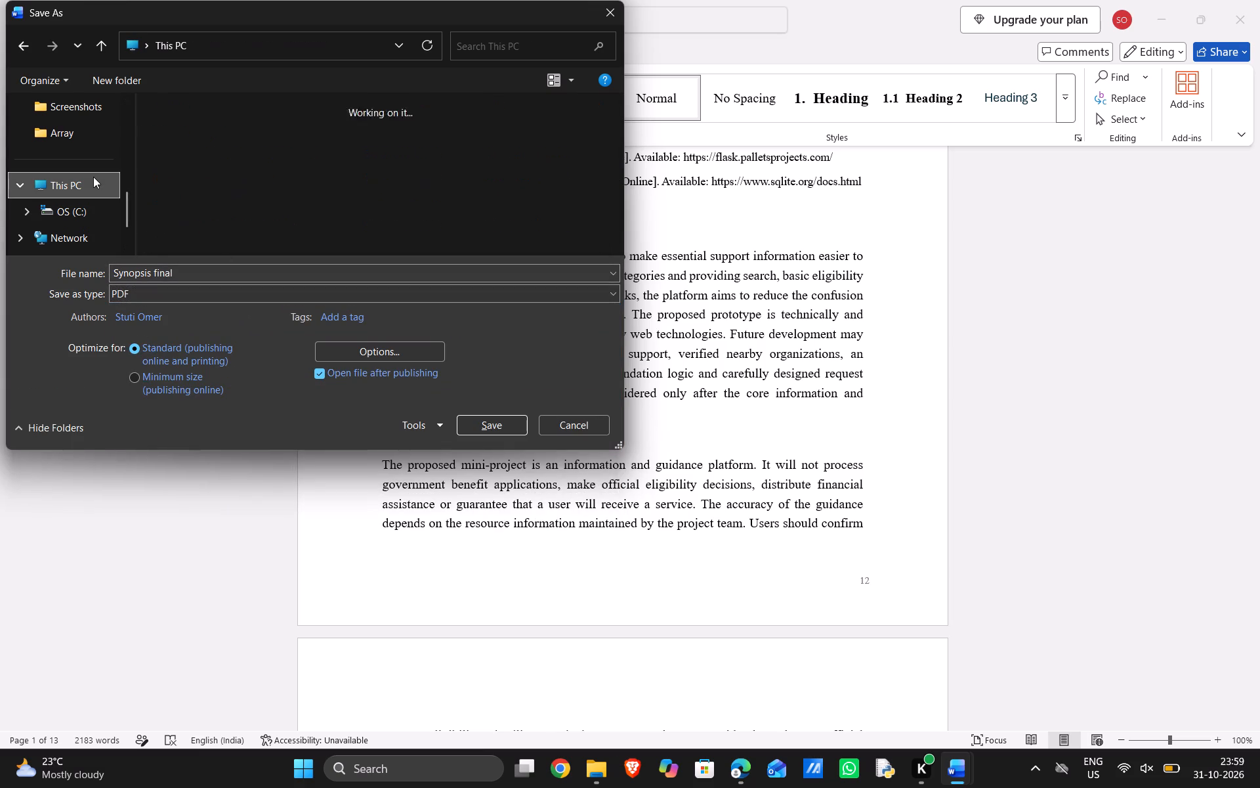
{"action": "scroll", "coordinate": [73, 158], "scroll_direction": "up", "scroll_amount": 2}
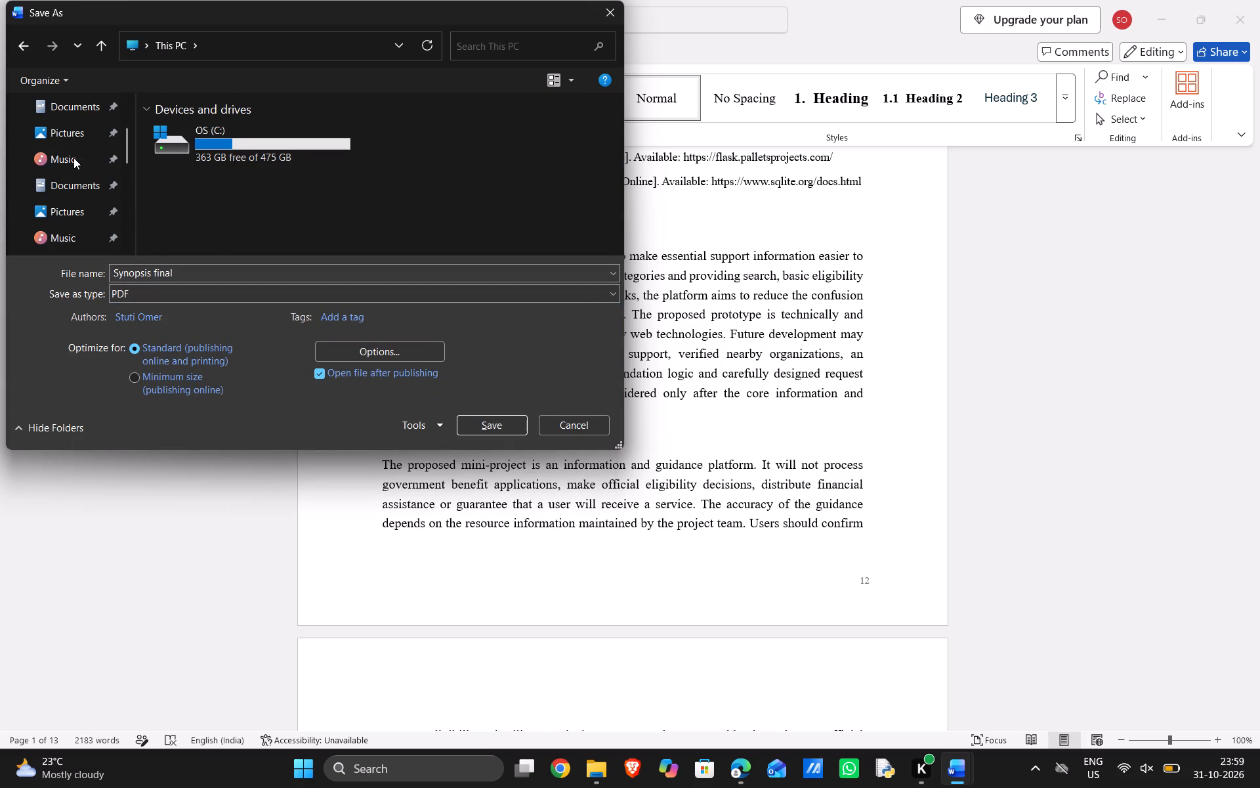
{"action": "left_click", "coordinate": [77, 206]}
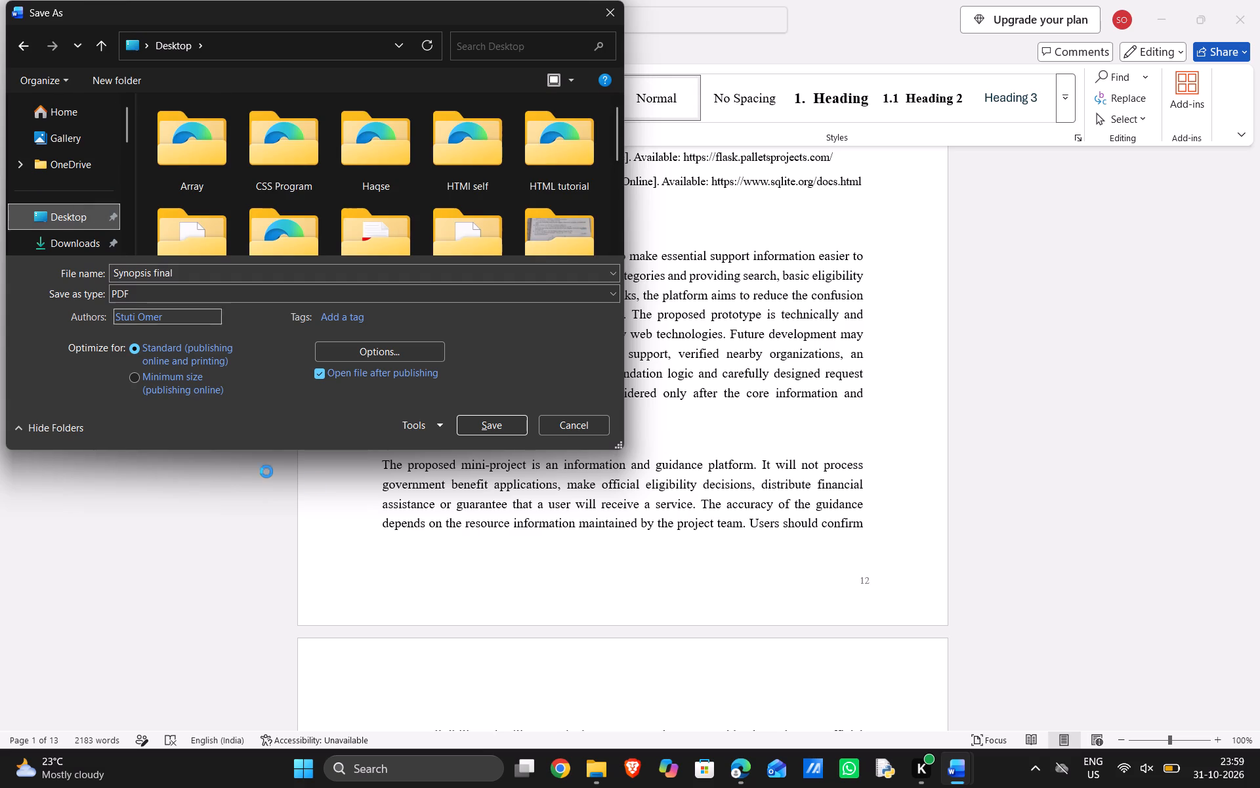
{"action": "left_click", "coordinate": [498, 429]}
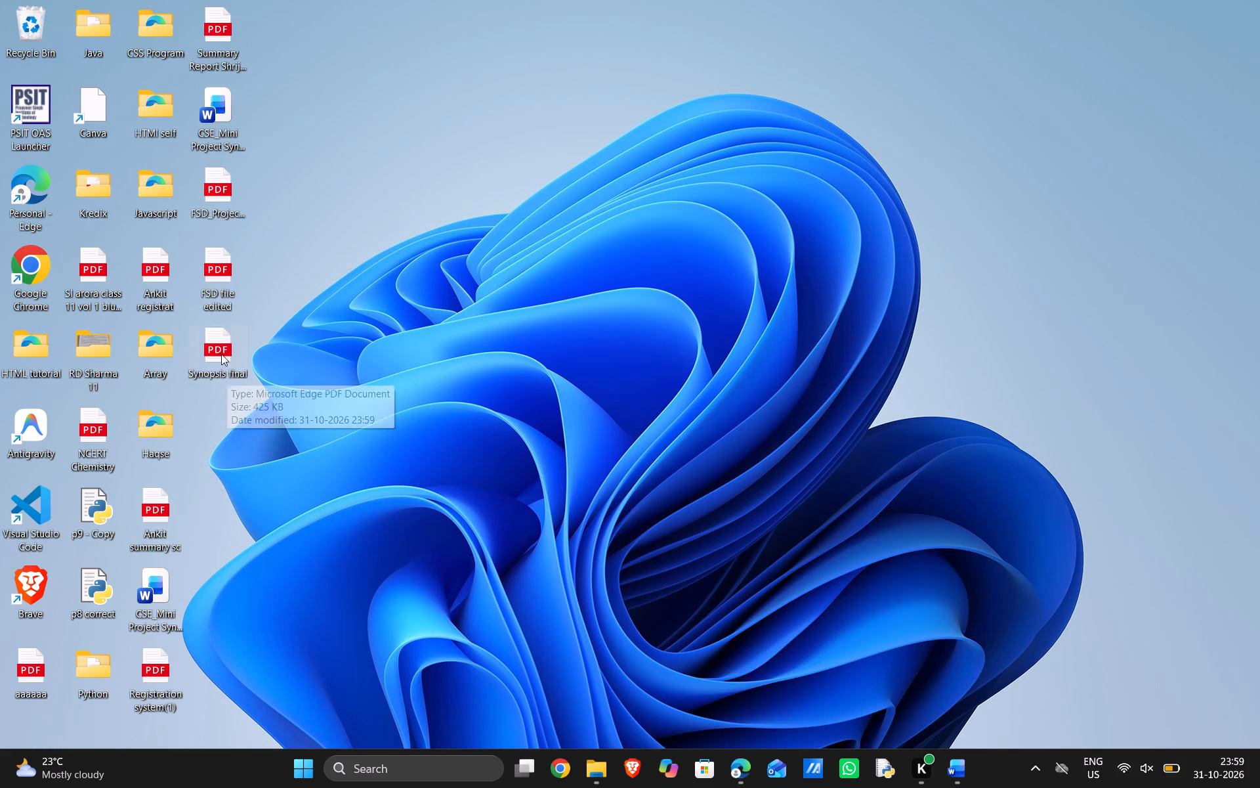
Open the Synopsis final PDF from the desktop and check its pages from the first through section 4.5 Non-Functional Requirements.
{"action": "double_click", "coordinate": [217, 348]}
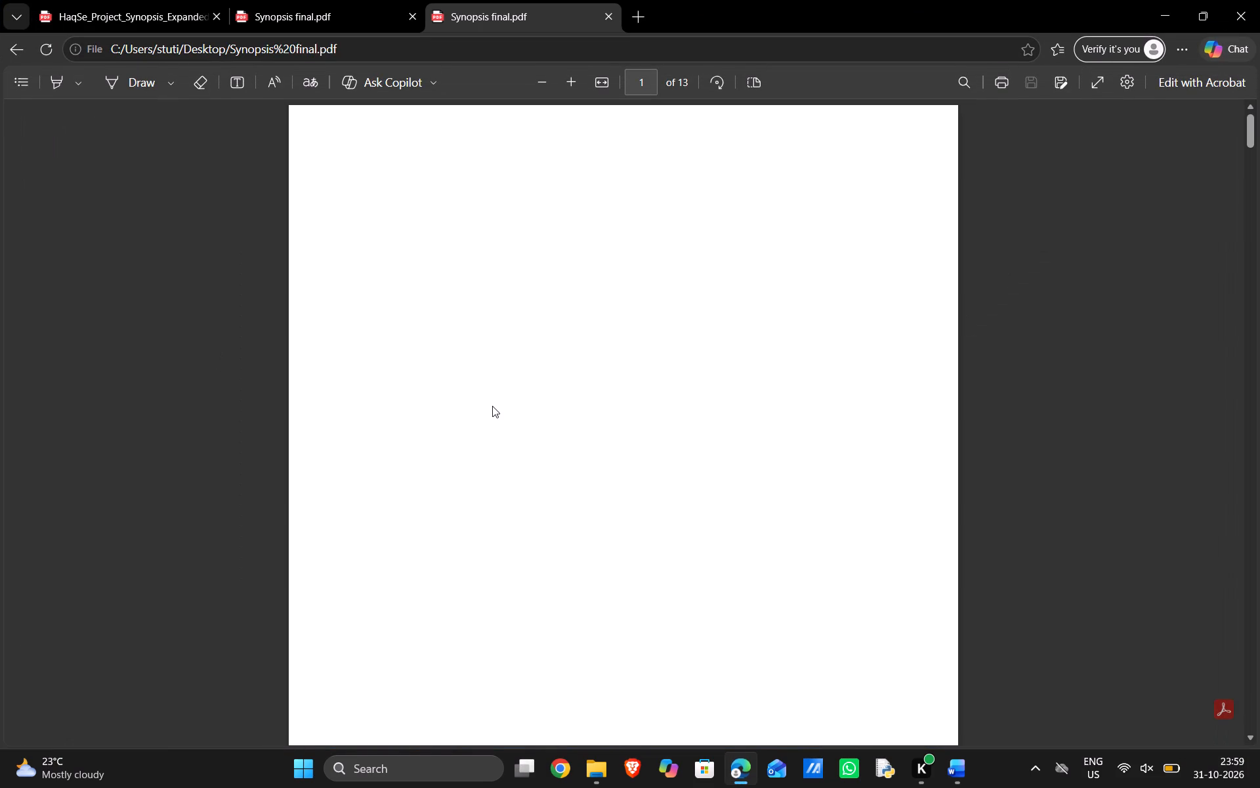
{"action": "scroll", "coordinate": [492, 406], "scroll_direction": "up", "scroll_amount": 2}
{"action": "scroll", "coordinate": [492, 406], "scroll_direction": "down", "scroll_amount": 13}
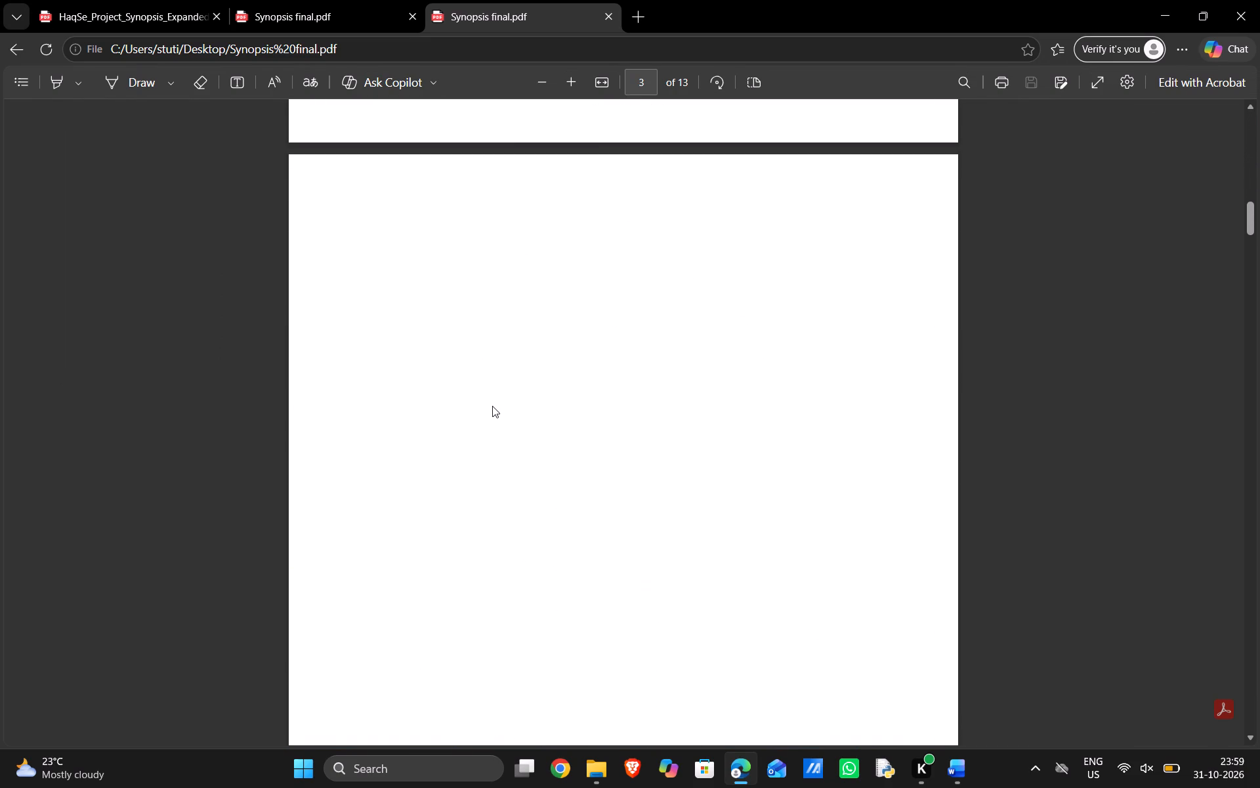
{"action": "scroll", "coordinate": [492, 406], "scroll_direction": "down", "scroll_amount": 14}
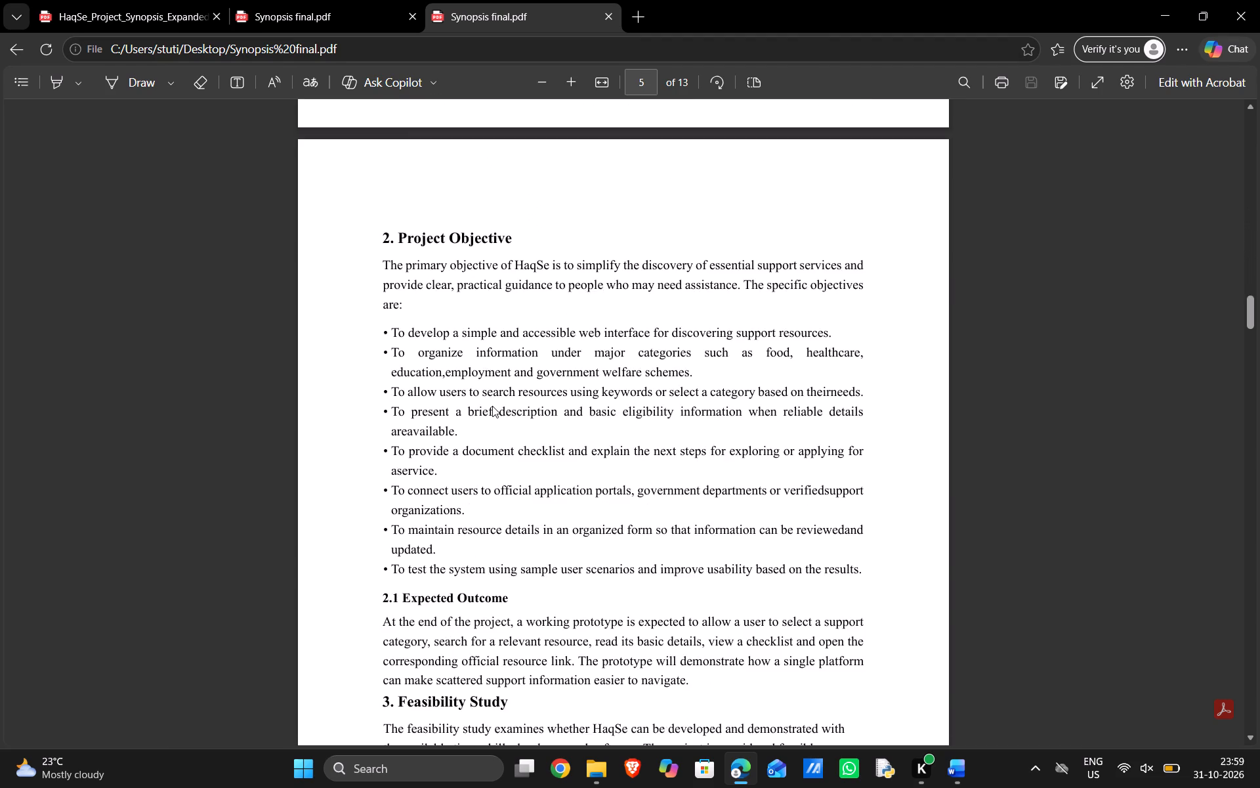
{"action": "scroll", "coordinate": [492, 406], "scroll_direction": "down", "scroll_amount": 16}
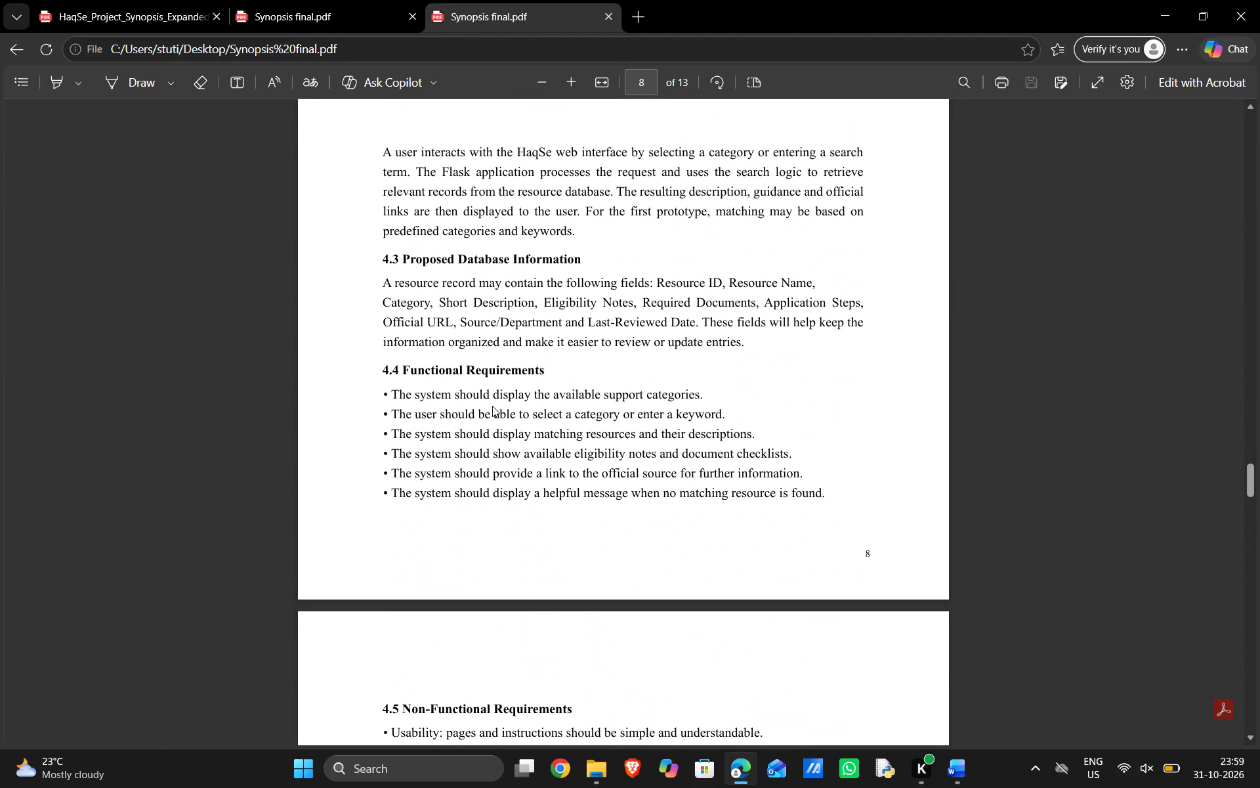
{"action": "scroll", "coordinate": [492, 406], "scroll_direction": "down", "scroll_amount": 8}
{"action": "scroll", "coordinate": [492, 406], "scroll_direction": "up", "scroll_amount": 2}
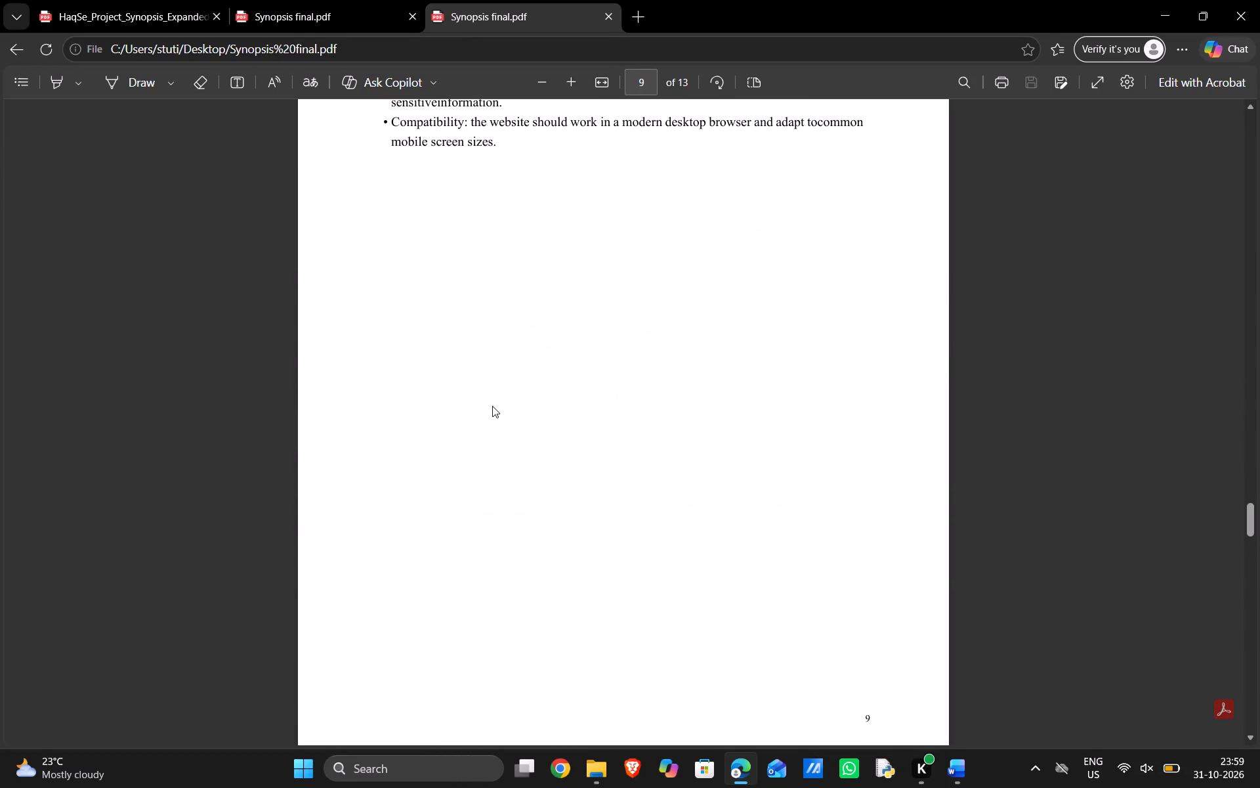
{"action": "scroll", "coordinate": [492, 406], "scroll_direction": "up", "scroll_amount": 4}
{"action": "scroll", "coordinate": [492, 406], "scroll_direction": "down", "scroll_amount": 4}
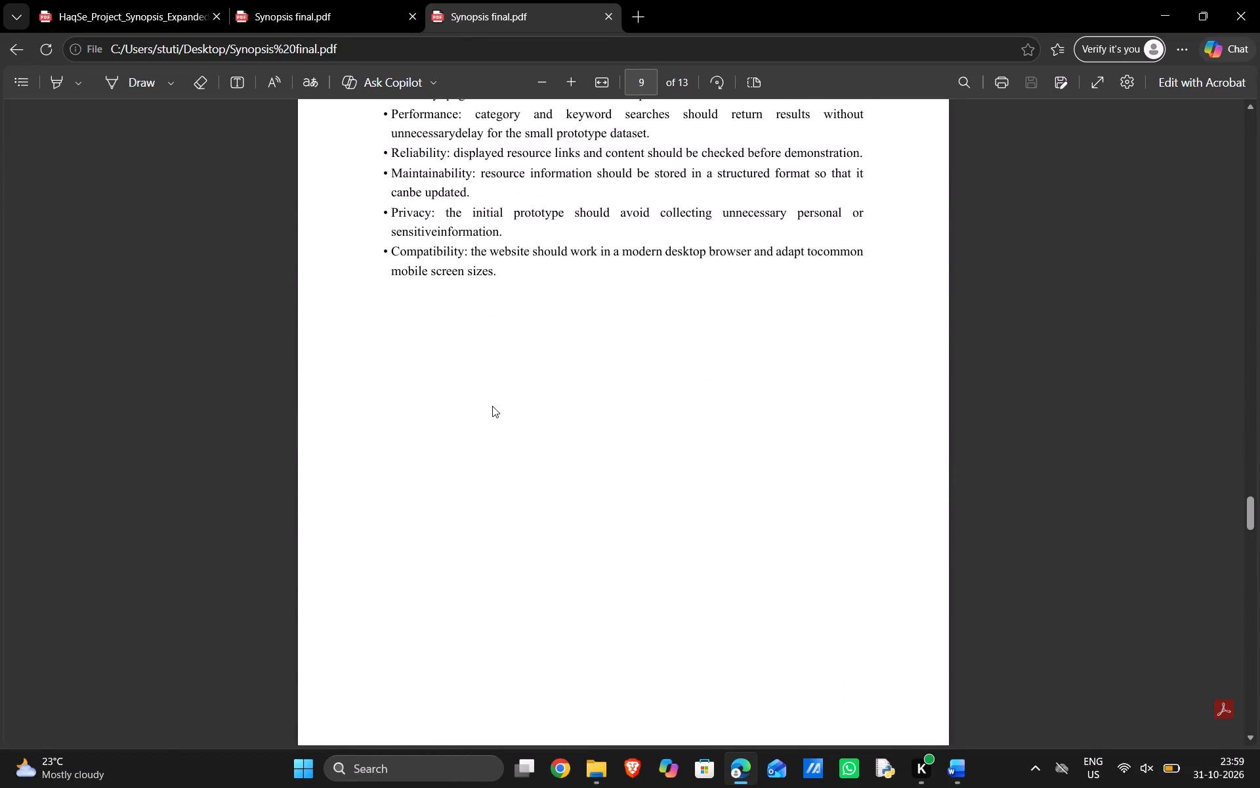
Check the PDF's remaining pages from section 5 through the Conclusion and Project Scope note, including a look back from the last page.
{"action": "scroll", "coordinate": [492, 406], "scroll_direction": "down", "scroll_amount": 8}
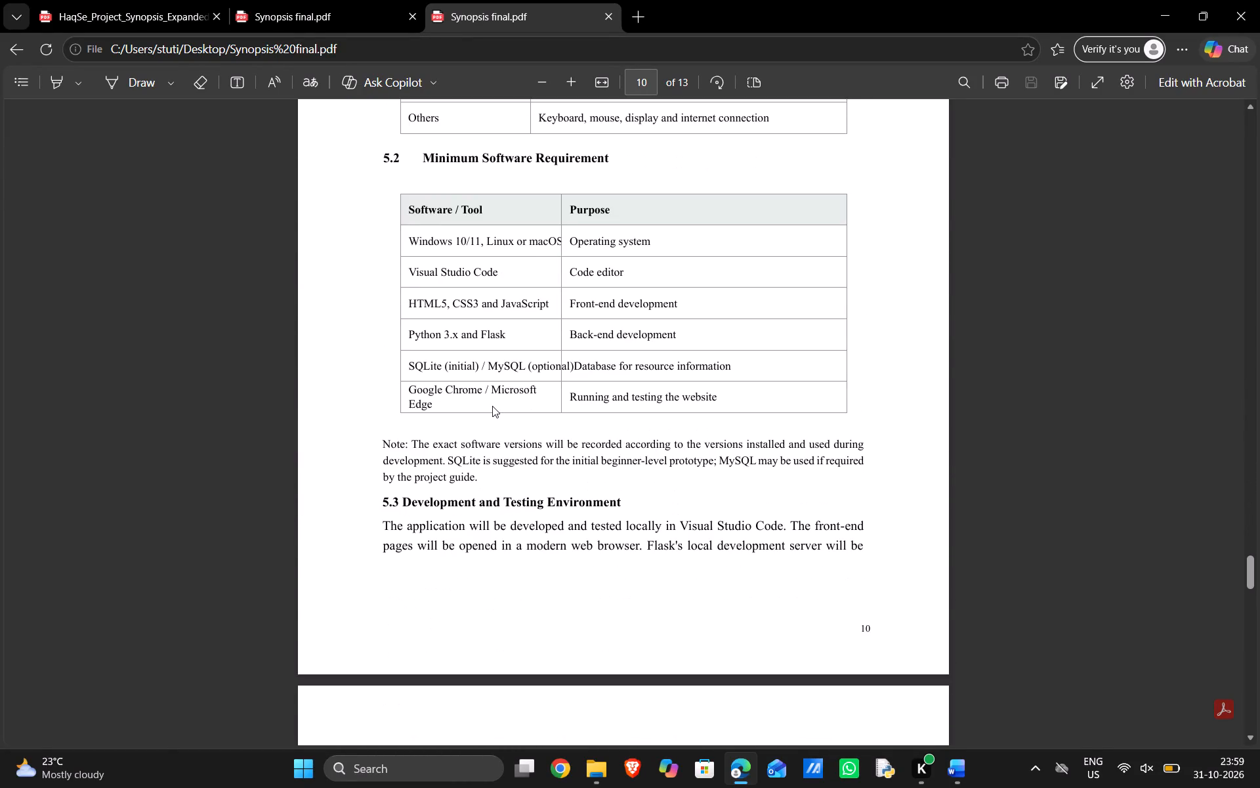
{"action": "scroll", "coordinate": [492, 406], "scroll_direction": "down", "scroll_amount": 9}
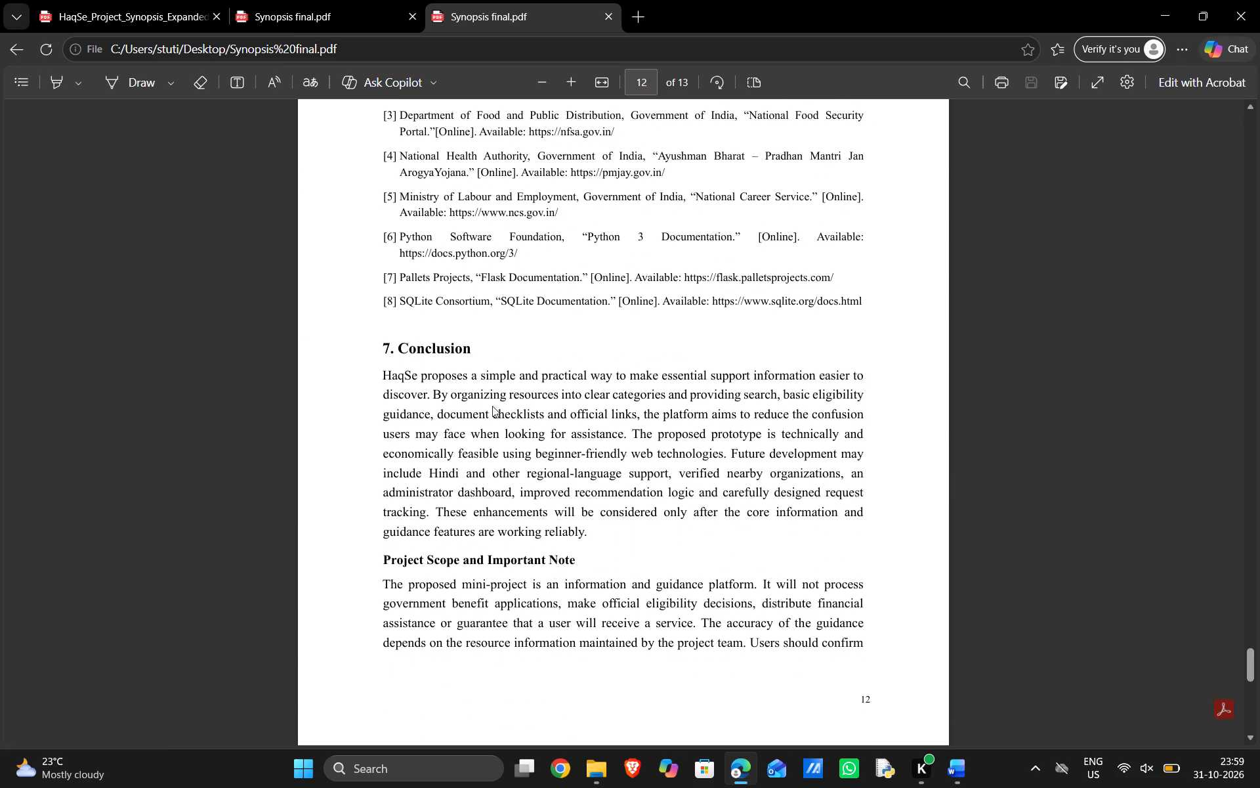
{"action": "scroll", "coordinate": [492, 406], "scroll_direction": "down", "scroll_amount": 4}
{"action": "scroll", "coordinate": [492, 406], "scroll_direction": "up", "scroll_amount": 4}
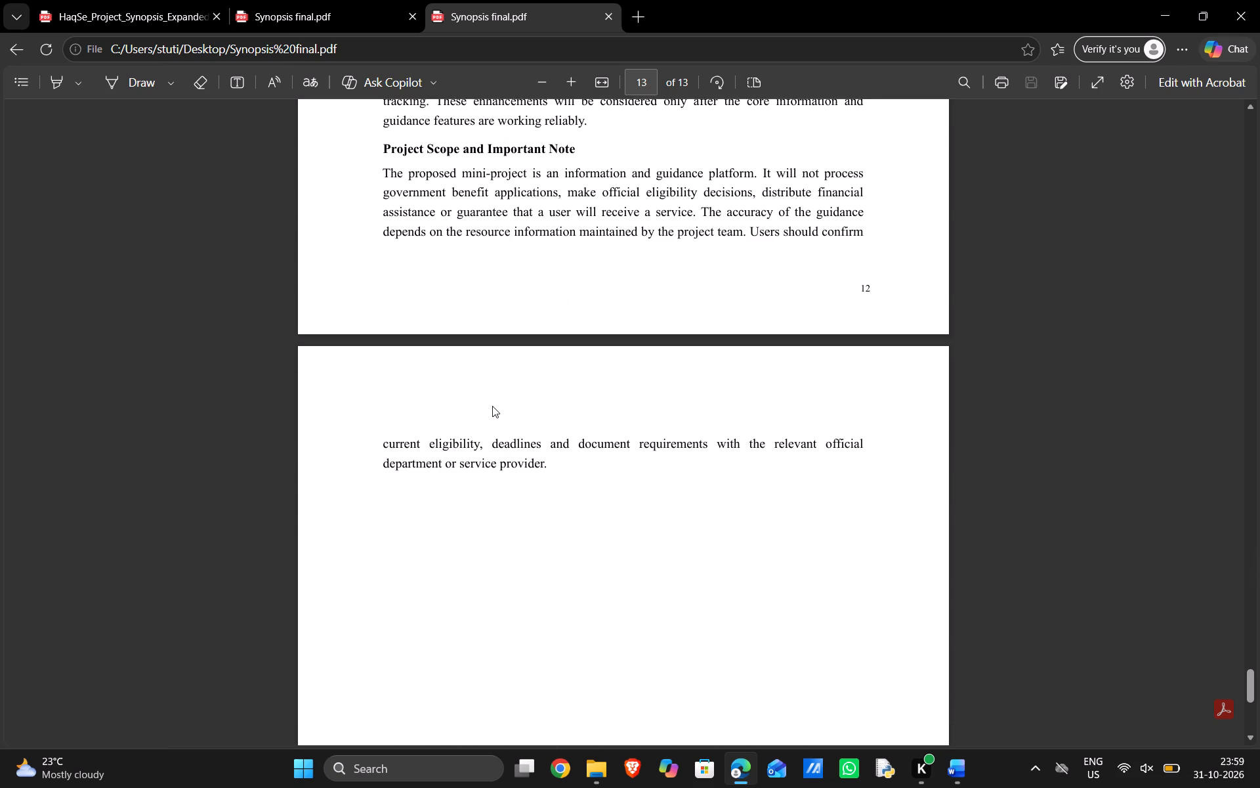
{"action": "scroll", "coordinate": [492, 406], "scroll_direction": "down", "scroll_amount": 6}
{"action": "scroll", "coordinate": [492, 406], "scroll_direction": "up", "scroll_amount": 5}
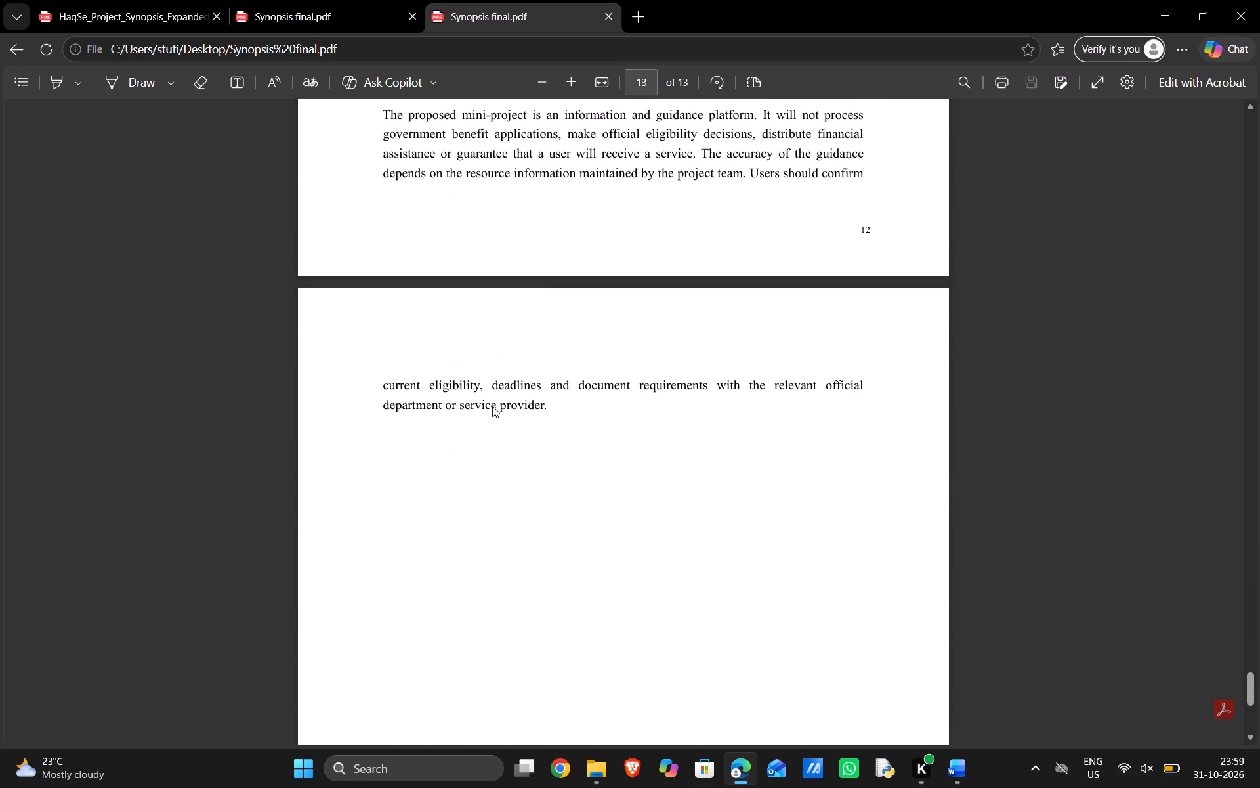
{"action": "left_click", "coordinate": [492, 406]}
{"action": "scroll", "coordinate": [492, 406], "scroll_direction": "up", "scroll_amount": 2}
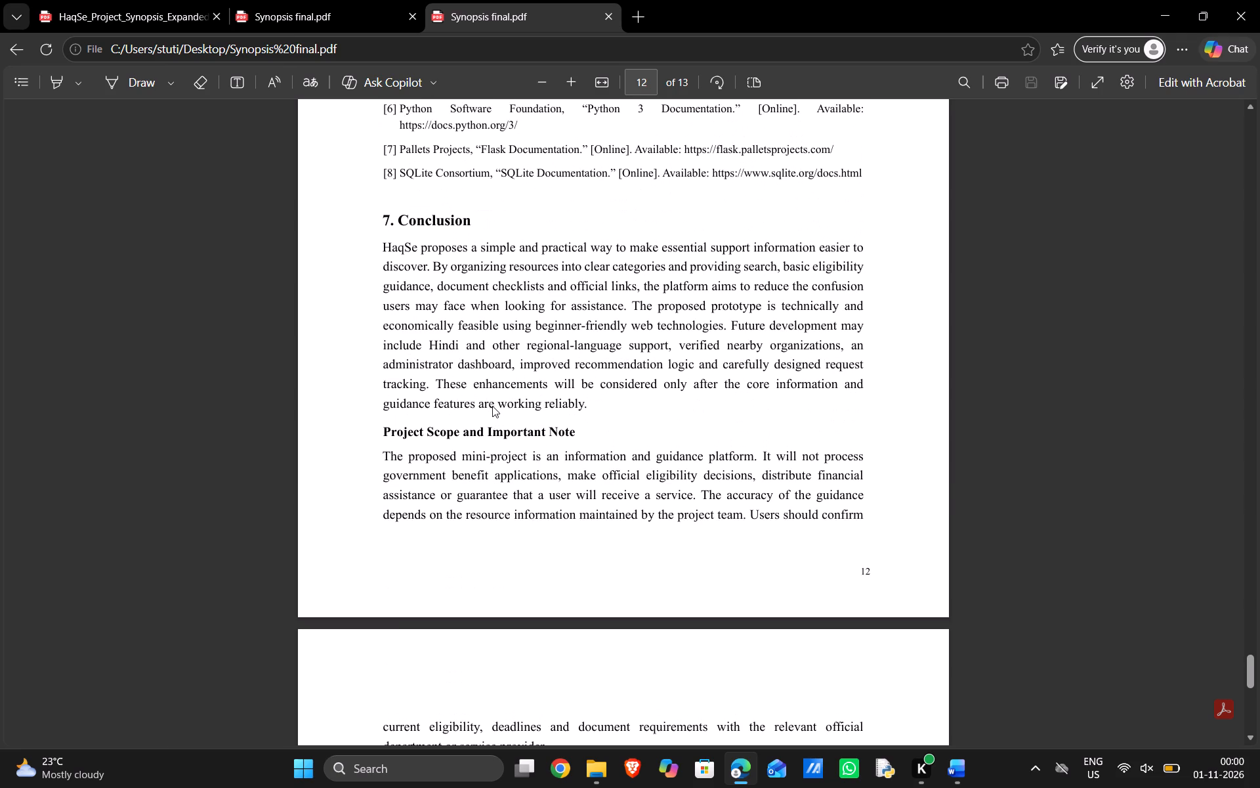
{"action": "scroll", "coordinate": [492, 406], "scroll_direction": "up", "scroll_amount": 6}
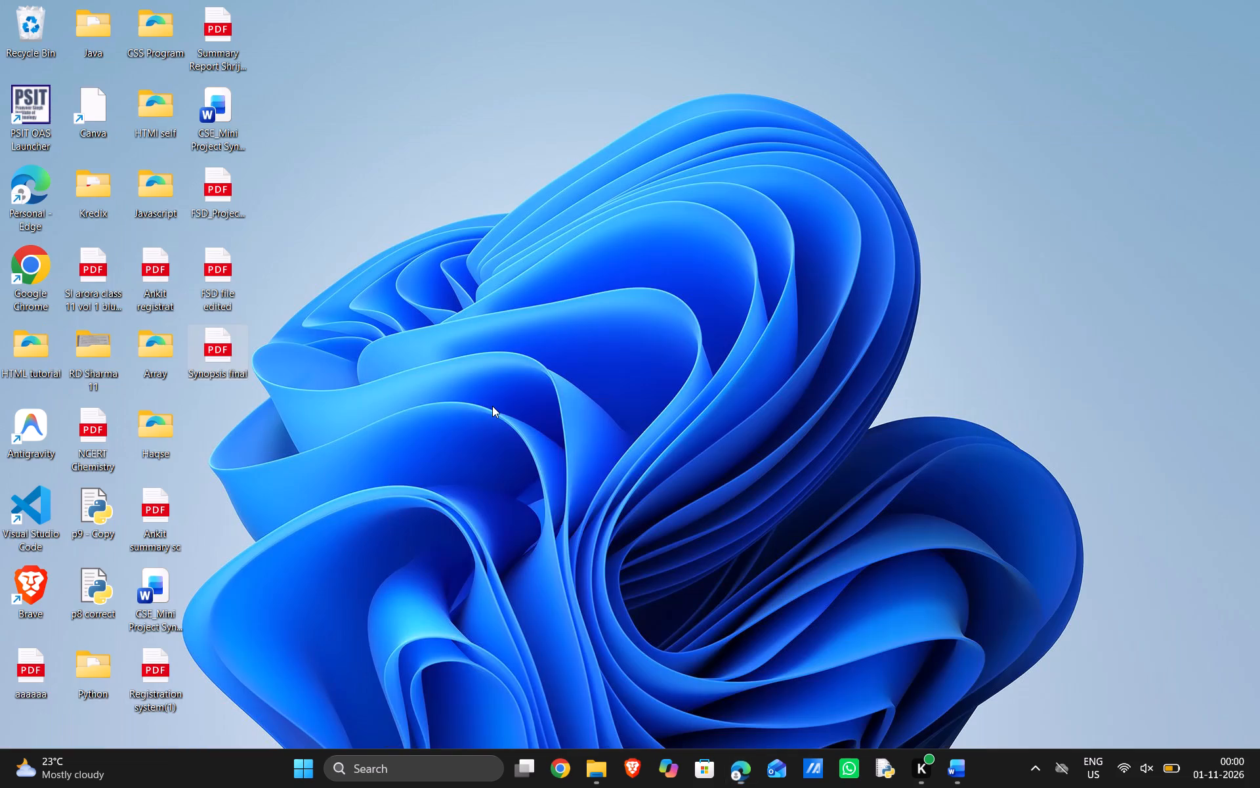